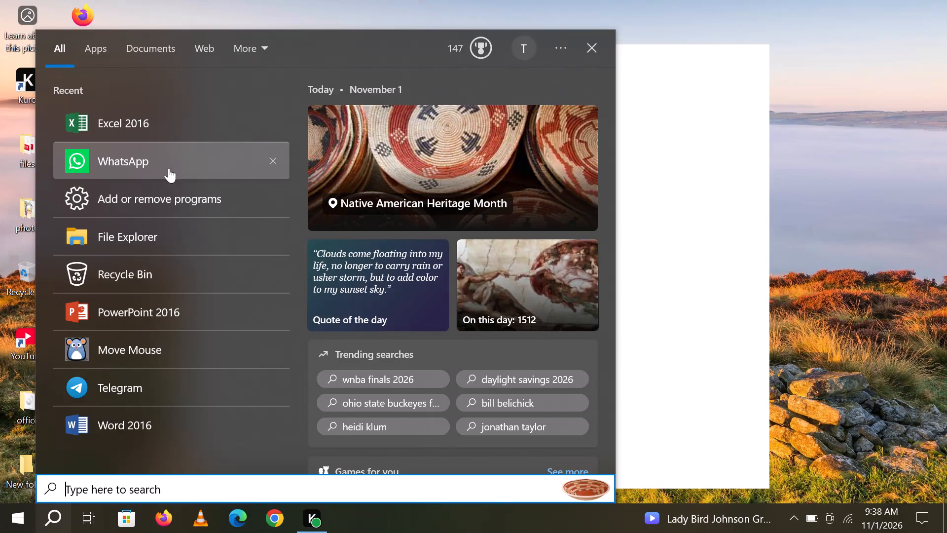
# Launch Excel 2016 and open the recent workbook Gradebook Final.
pyautogui.click(158, 124)
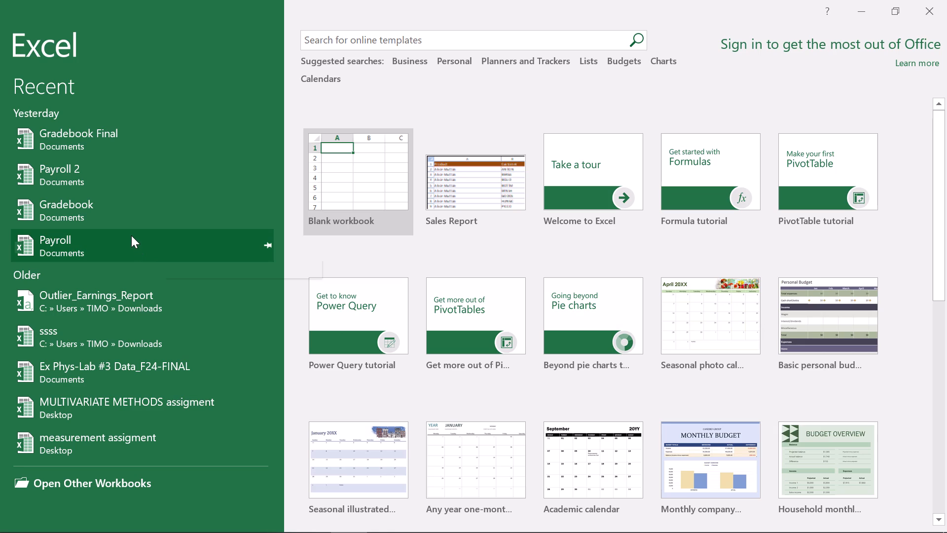
pyautogui.click(165, 156)
pyautogui.tripleClick(164, 139)
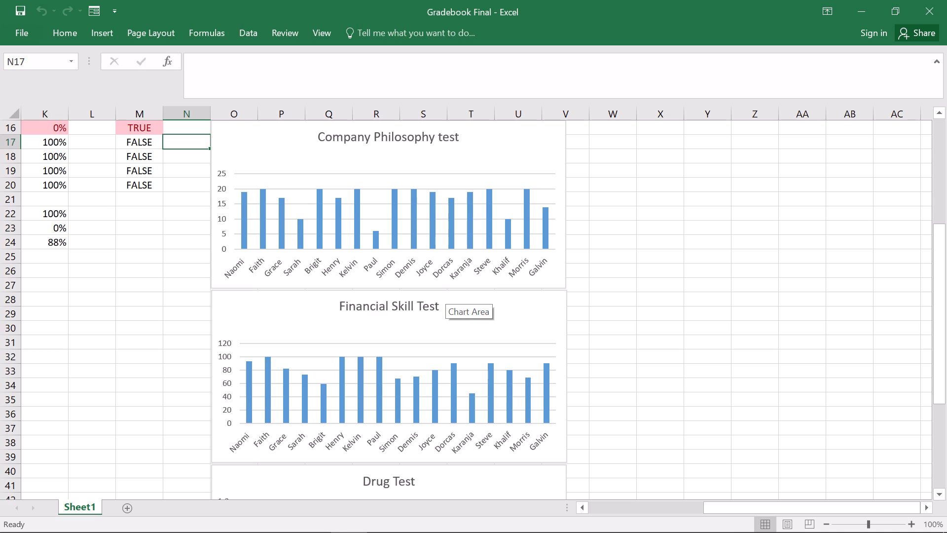
# Review the gradebook's test scores, percentages, Fire Employee column, summary rows and test charts on Sheet1.
pyautogui.hscroll(2, 445, 290)
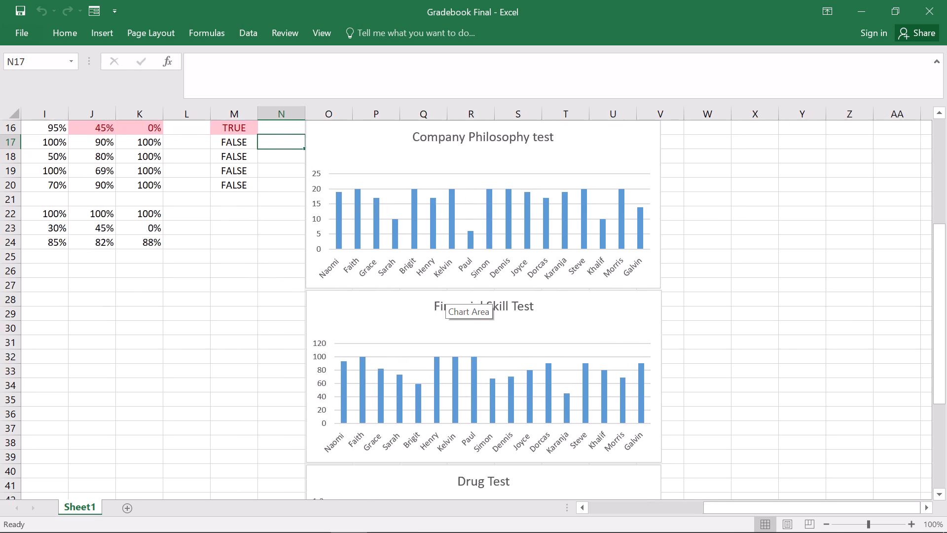
pyautogui.hscroll(7, 445, 290)
pyautogui.scroll(2, 445, 290)
pyautogui.hscroll(1, 445, 290)
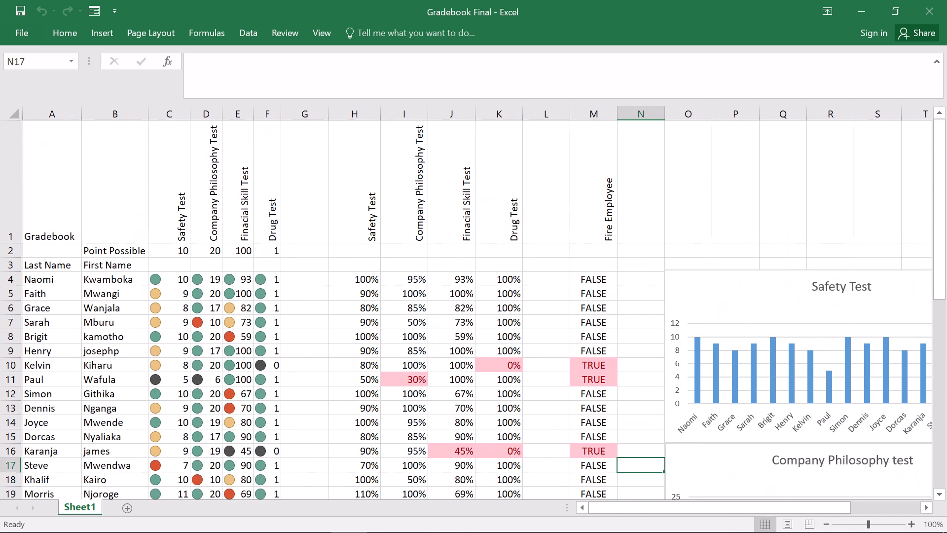
pyautogui.hscroll(3, 445, 290)
pyautogui.scroll(-1, 445, 290)
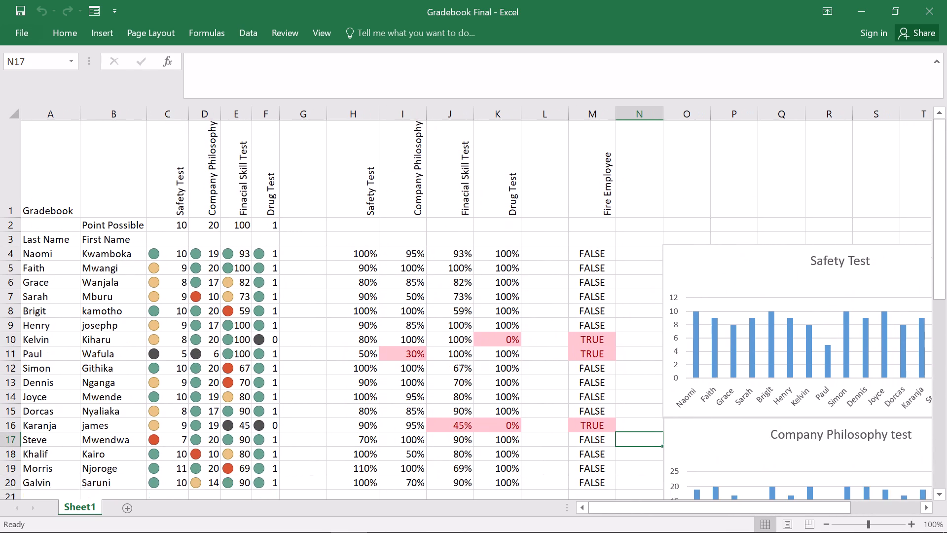
pyautogui.scroll(-3, 445, 290)
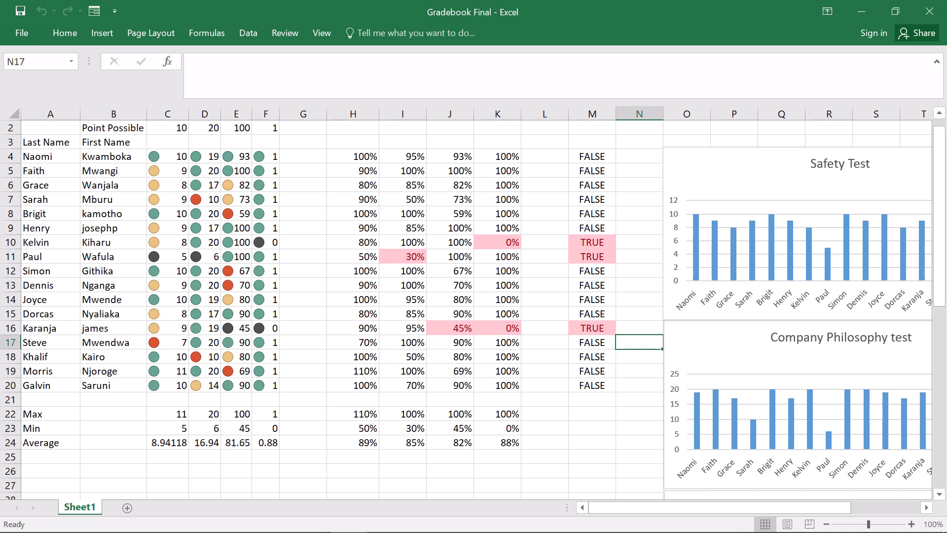
pyautogui.hscroll(2, 445, 290)
# Create a new blank workbook.
pyautogui.click(22, 38)
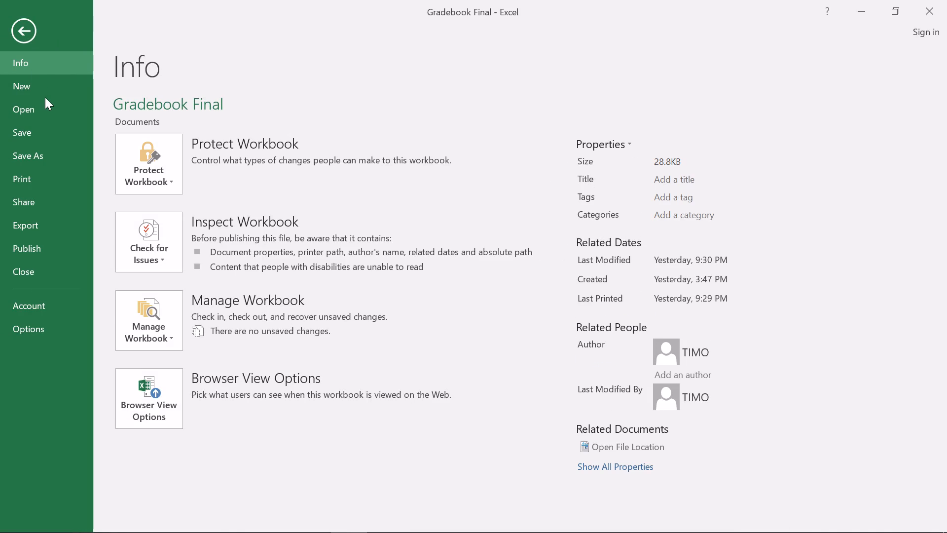
pyautogui.click(46, 97)
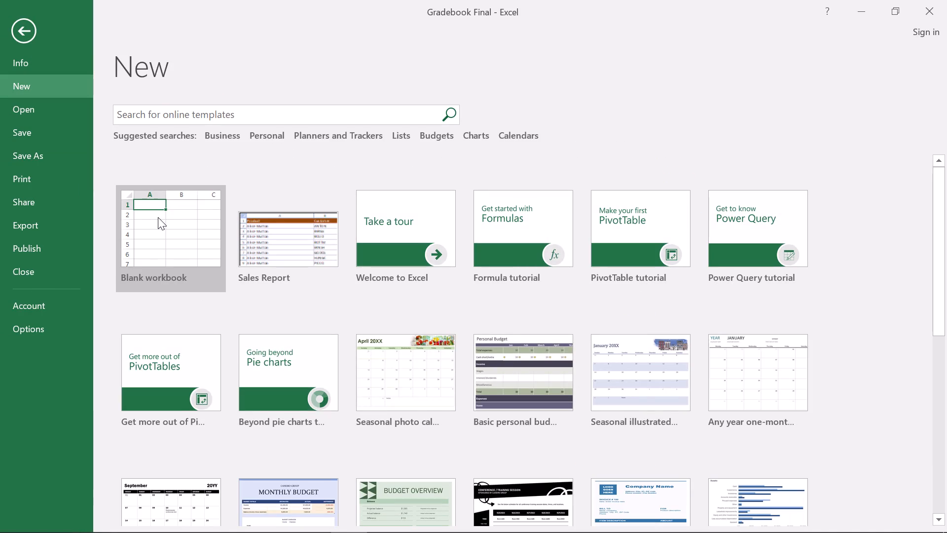
pyautogui.click(158, 217)
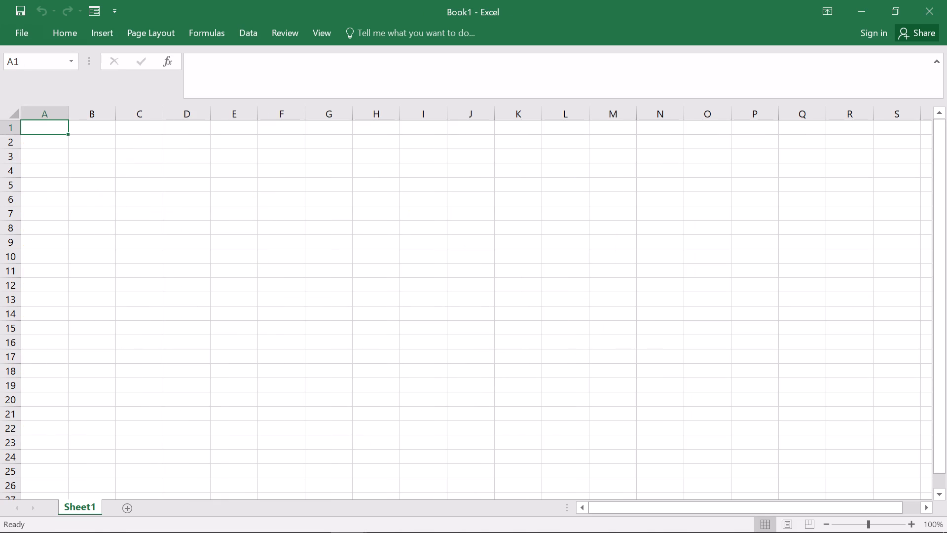
# Enter the title "Career Decisions" in cell A1 of the new workbook.
pyautogui.press('c')
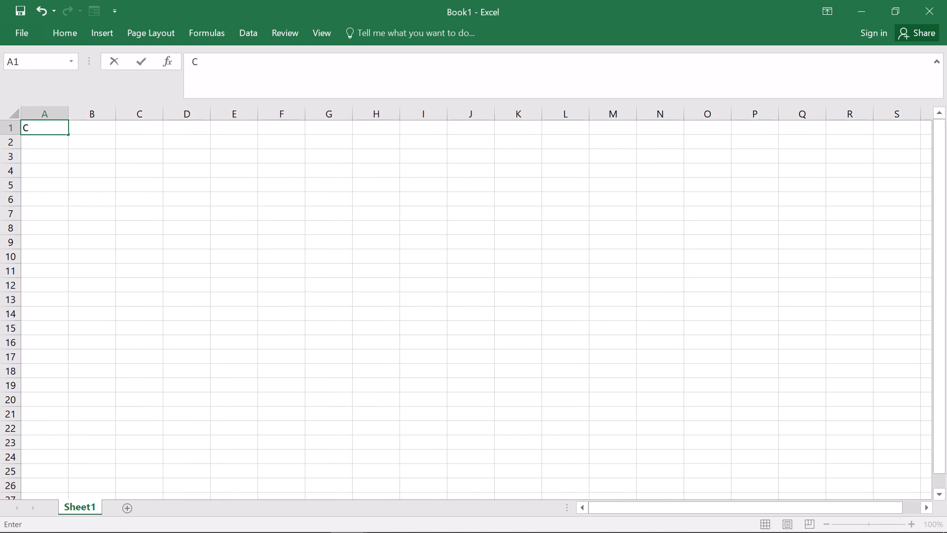
pyautogui.write('aa')
pyautogui.press('BackSpace')
pyautogui.write('reer')
pyautogui.press('space')
pyautogui.press('d')
pyautogui.press('e')
pyautogui.write('cis')
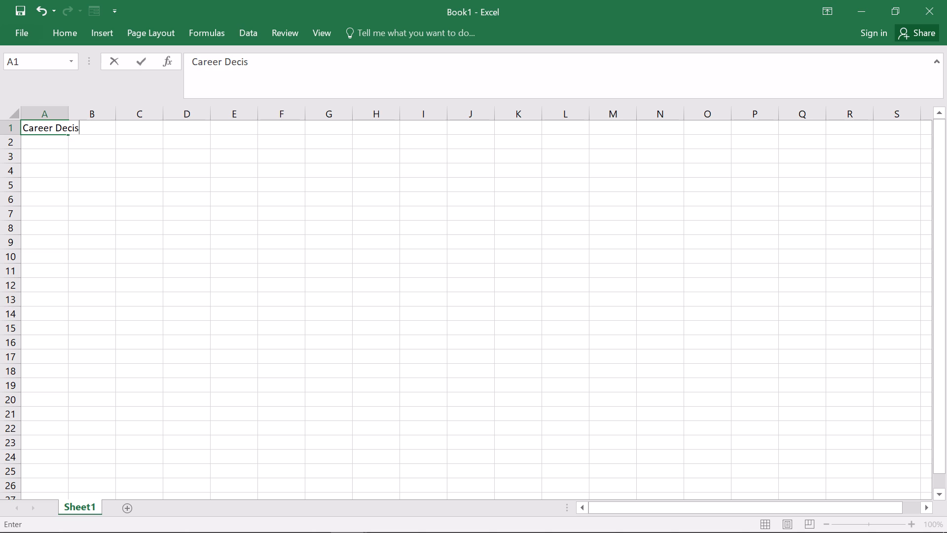
pyautogui.write('ion')
pyautogui.press('space')
pyautogui.press('s')
pyautogui.press('BackSpace')
pyautogui.press('BackSpace')
pyautogui.press('s')
# Enter the column heading "Jobs" in cell A4.
pyautogui.click(36, 172)
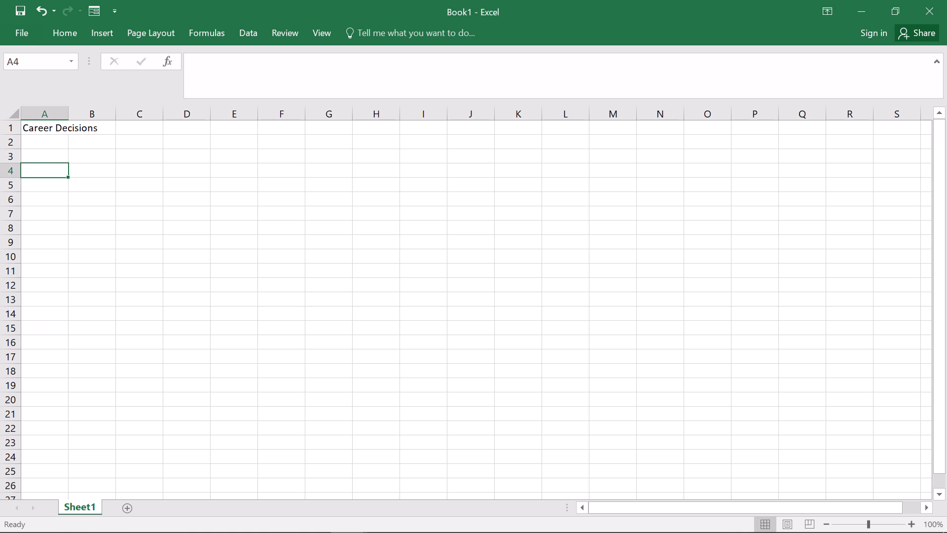
pyautogui.write('jo')
pyautogui.press('BackSpace')
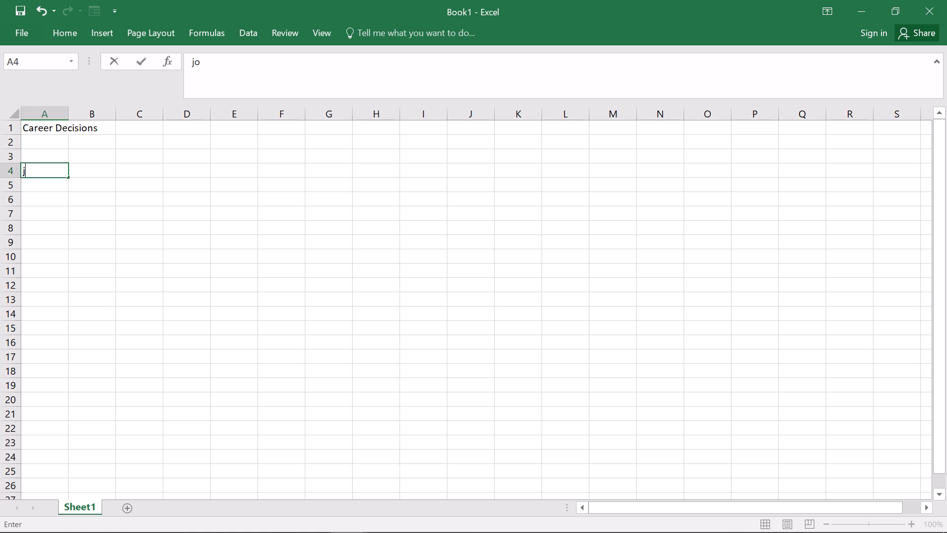
pyautogui.press('BackSpace')
pyautogui.press('j')
pyautogui.press('o')
pyautogui.write('bs')
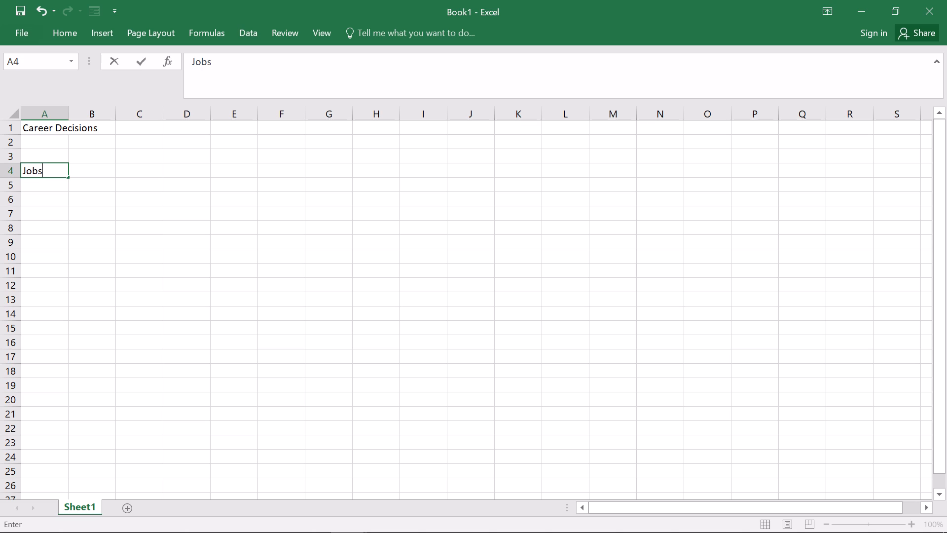
# Enter "McDonalds Manager" in cell A5 as the first job under the Jobs heading.
pyautogui.click(32, 190)
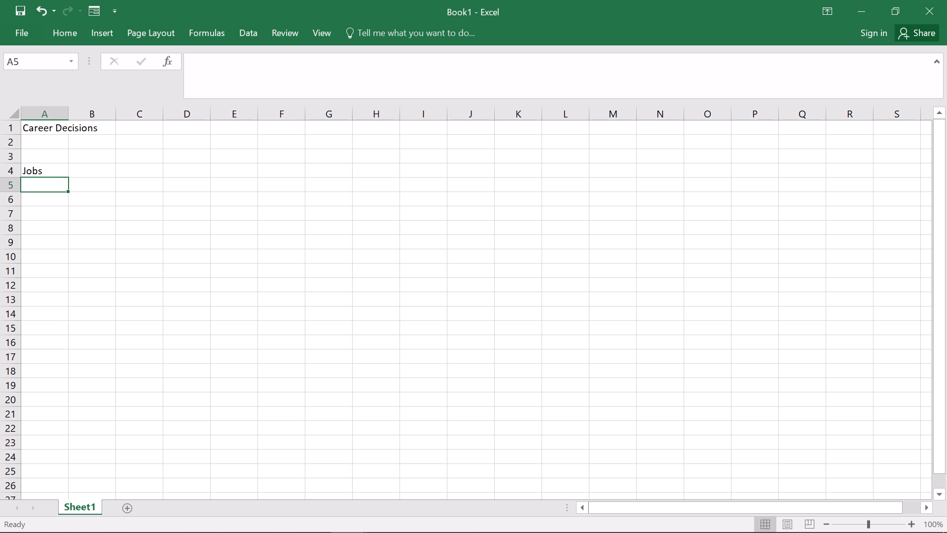
pyautogui.press('m')
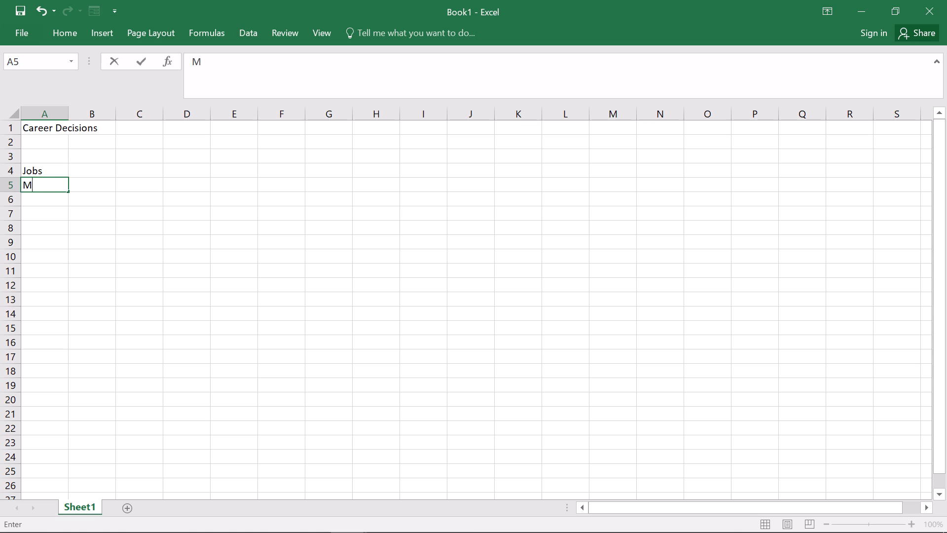
pyautogui.press('c')
pyautogui.press('d')
pyautogui.write('onal')
pyautogui.write('ds')
pyautogui.press('space')
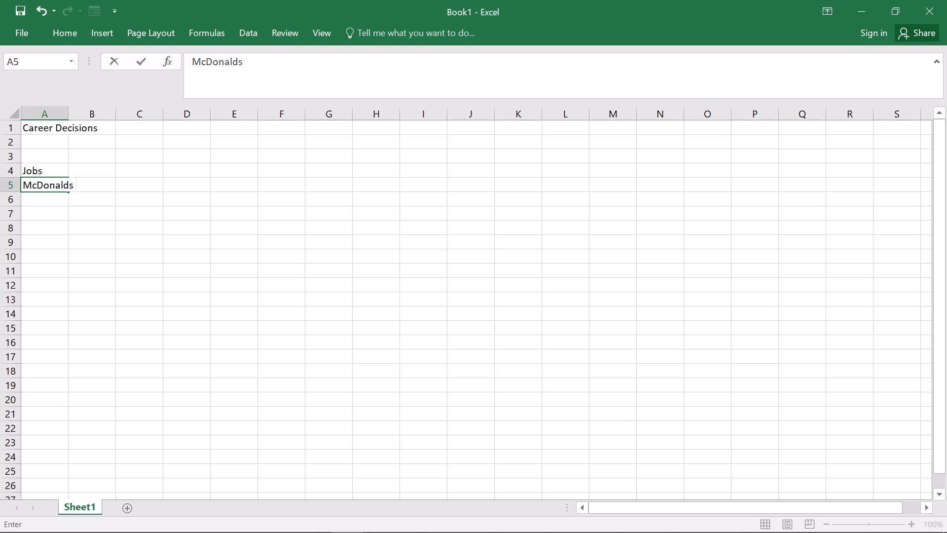
pyautogui.press('m')
pyautogui.write('anager')
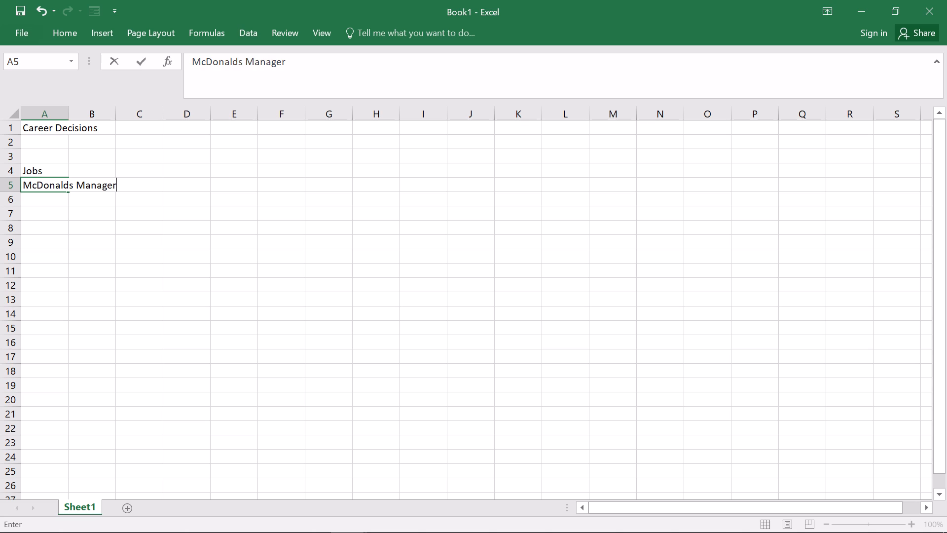
# Enter "Doctor" in cell A6 as the second job in the list.
pyautogui.click(33, 202)
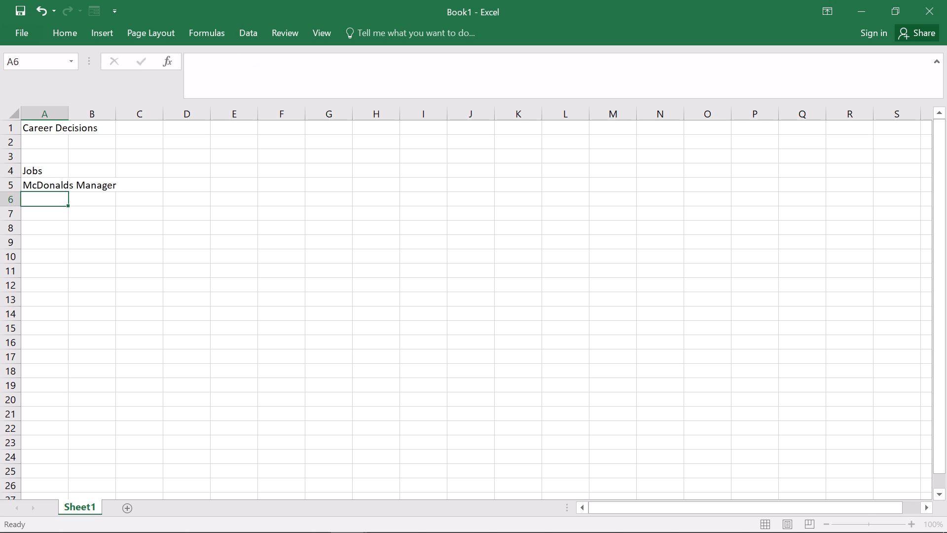
pyautogui.click(33, 202)
pyautogui.press('d')
pyautogui.write('octor')
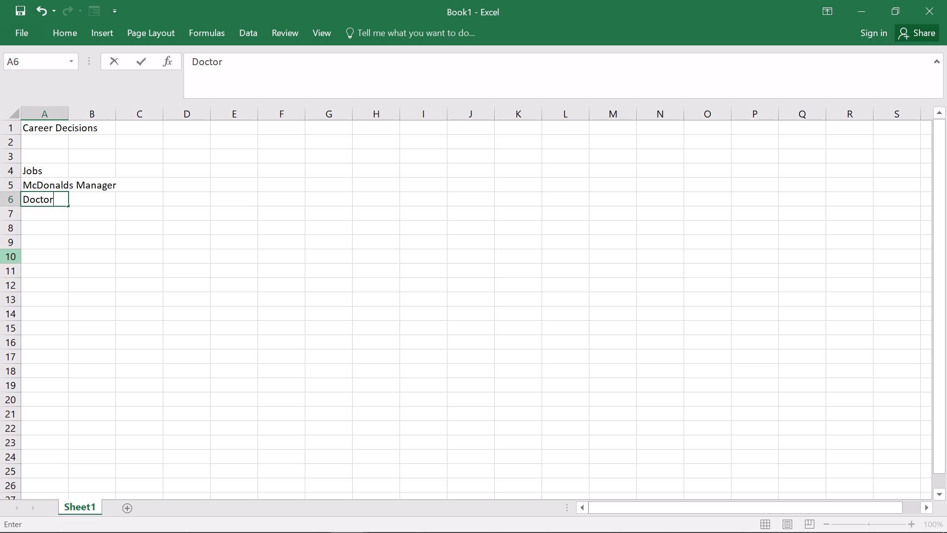
pyautogui.click(44, 216)
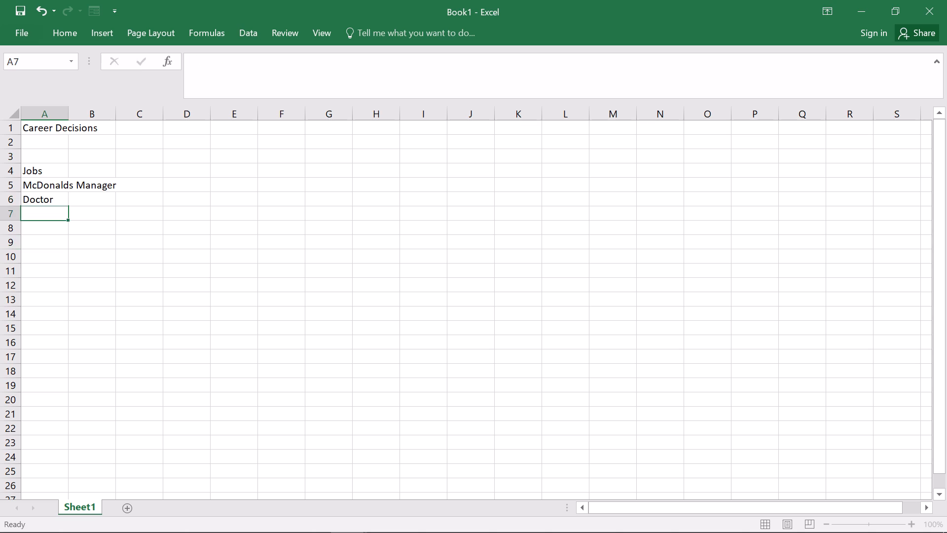
# Enter "Nfl" in cell A7 as the third job in the list.
pyautogui.press('n')
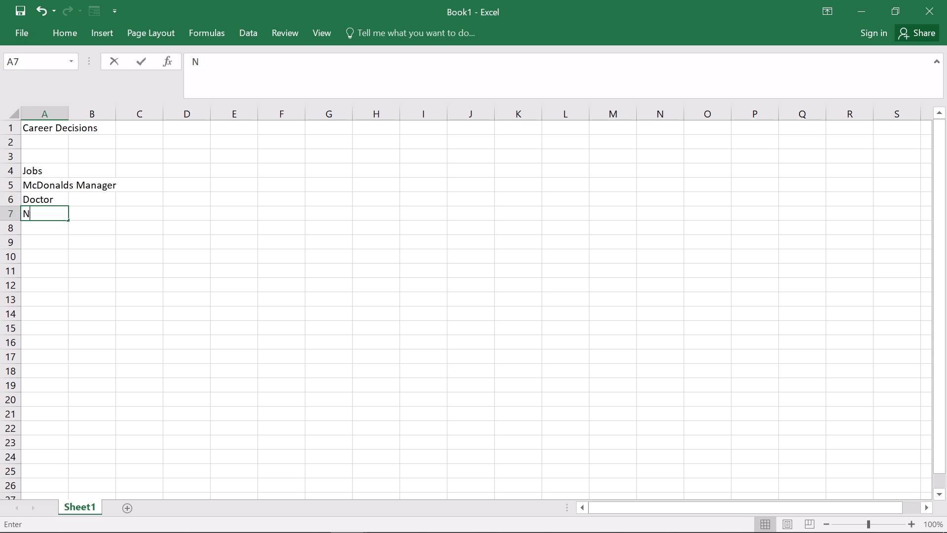
pyautogui.write('fl')
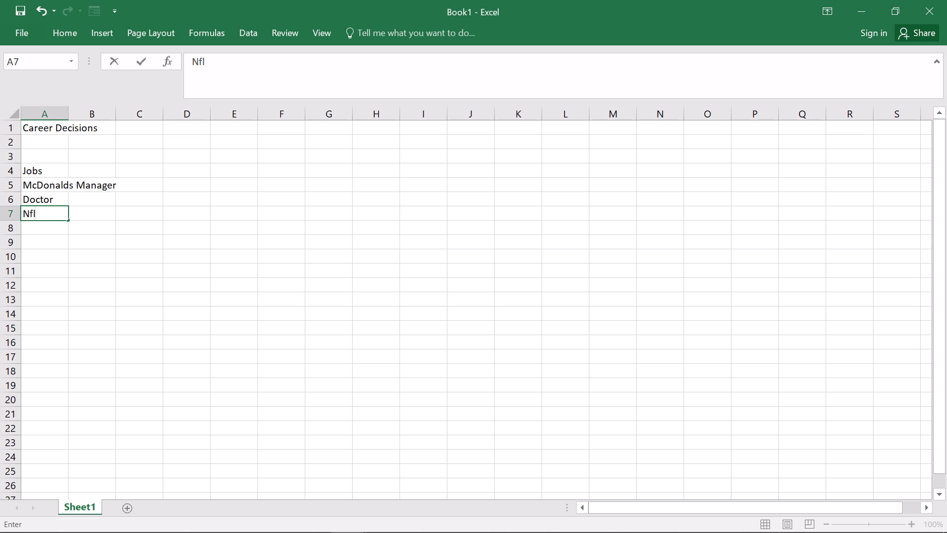
# Enter "Engineer" in cell A8 as the fourth job in the list.
pyautogui.click(38, 227)
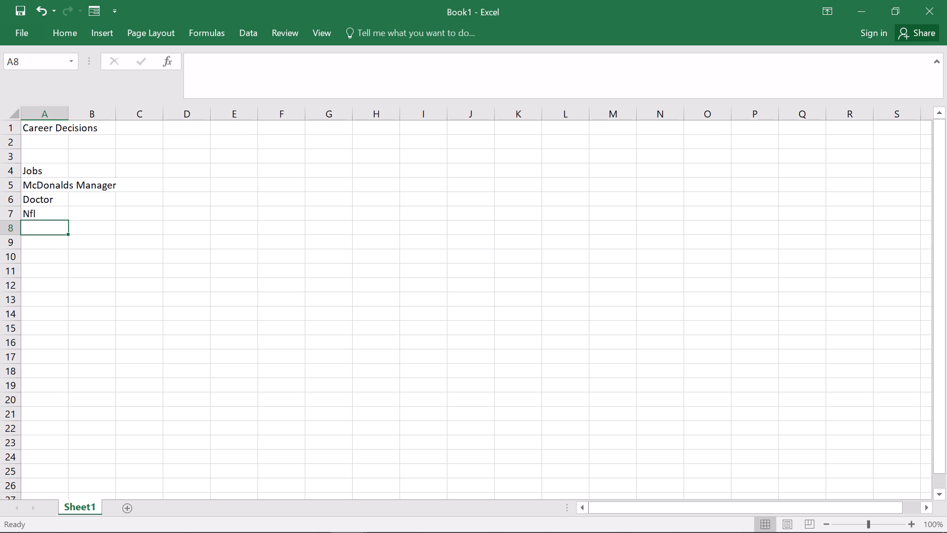
pyautogui.press('e')
pyautogui.press('n')
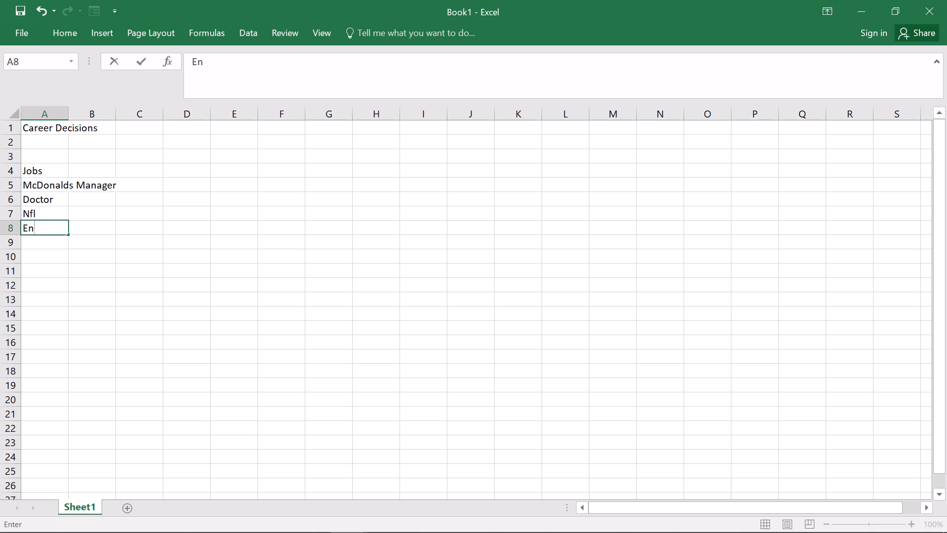
pyautogui.write('gu')
pyautogui.press('BackSpace')
pyautogui.write('ineer')
# Enter "Truck Driver" in cell A9 as the fifth job in the list.
pyautogui.click(49, 242)
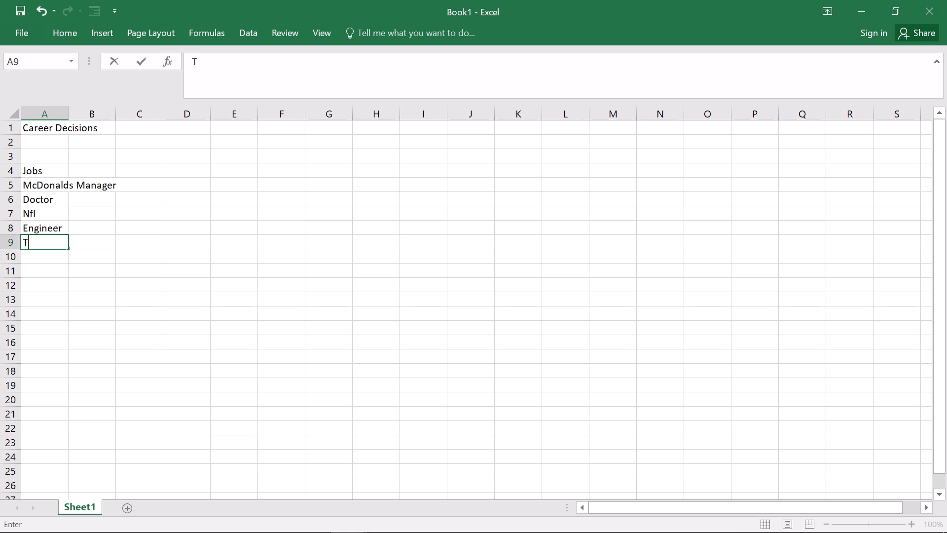
pyautogui.write('ruc')
pyautogui.press('j')
pyautogui.press('BackSpace')
pyautogui.write('k')
pyautogui.press('space')
pyautogui.press('d')
pyautogui.write('river')
# Widen column A so the title and the longest job name fit inside it.
pyautogui.click(67, 123)
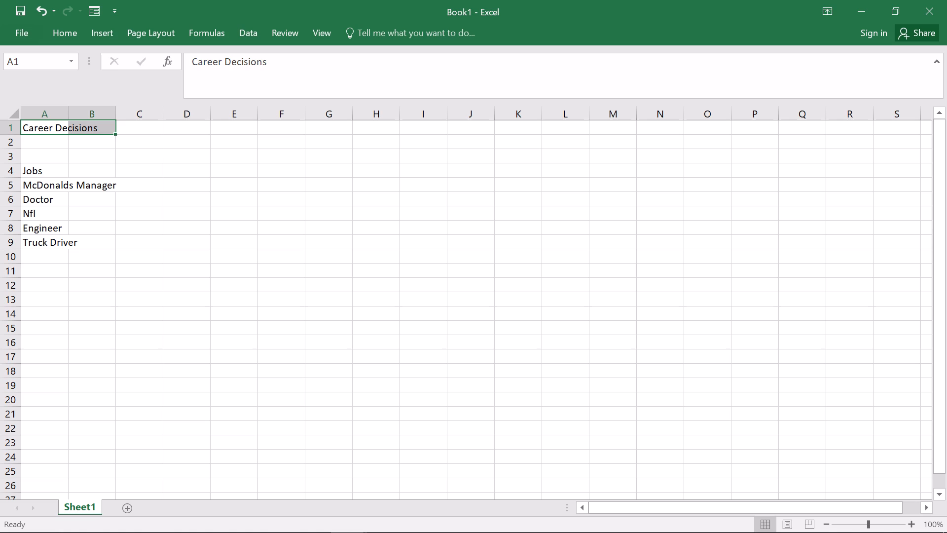
pyautogui.moveTo(68, 116); pyautogui.dragTo(69, 116)
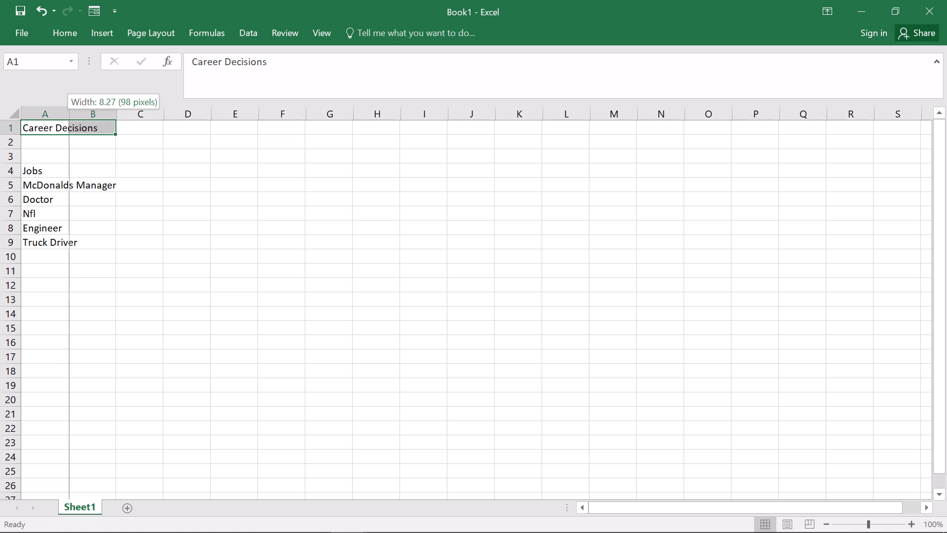
pyautogui.moveTo(69, 116); pyautogui.dragTo(127, 116)
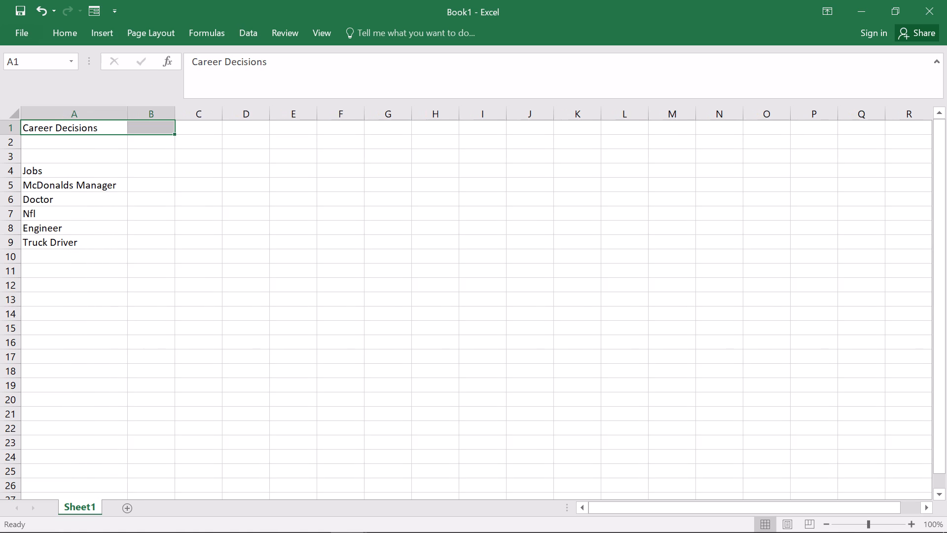
# Enter the column heading "Pay" in cell B4, beside the Jobs heading.
pyautogui.click(144, 171)
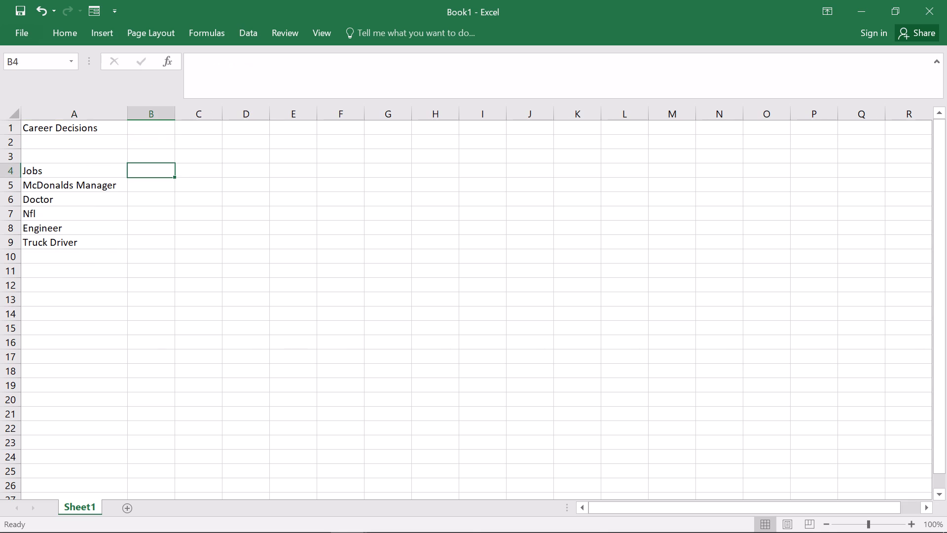
pyautogui.press('p')
pyautogui.write('at')
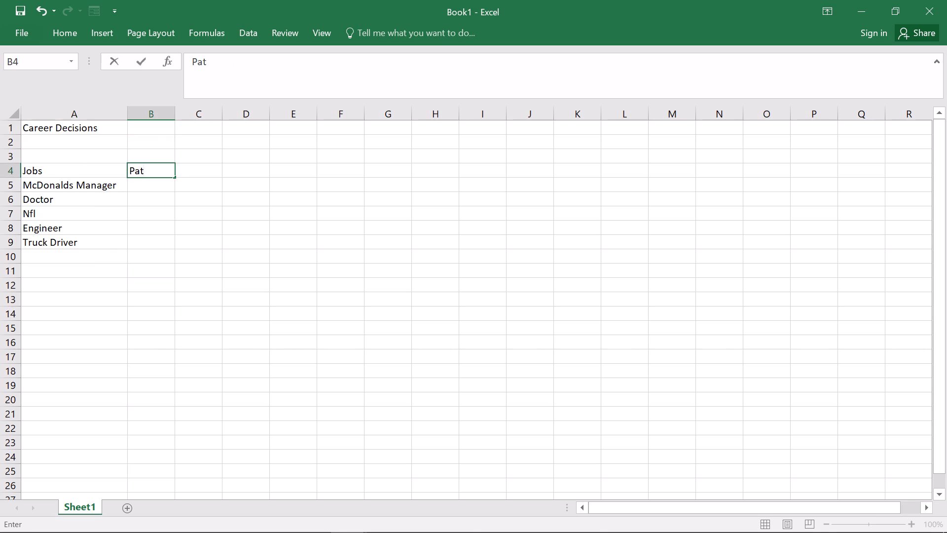
pyautogui.press('BackSpace')
pyautogui.press('y')
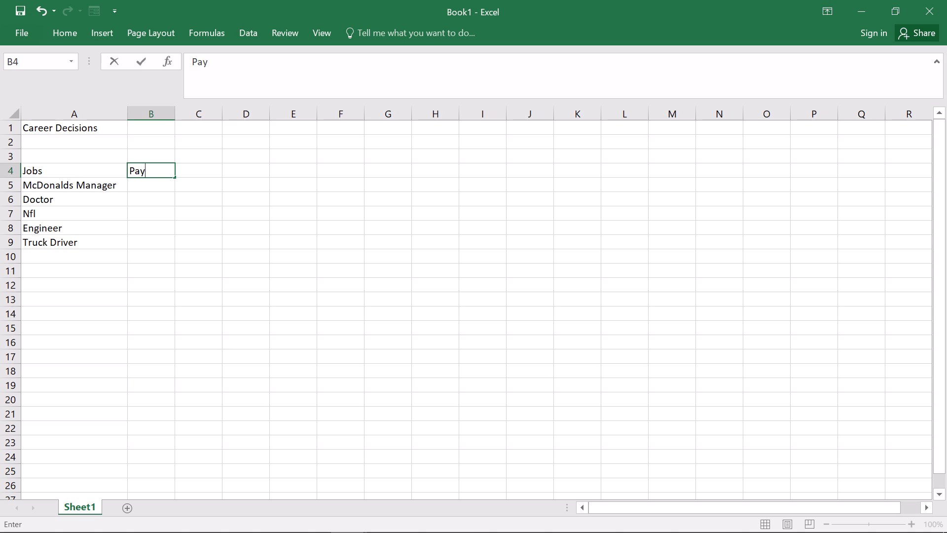
# Enter the column heading "Job Markert" in cell C4, beside the Pay heading.
pyautogui.click(196, 172)
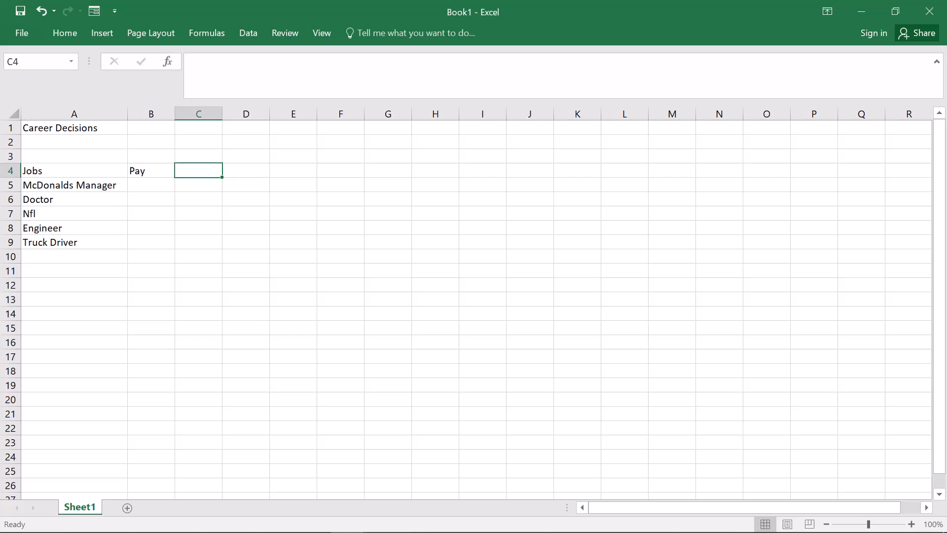
pyautogui.press('j')
pyautogui.write('ob')
pyautogui.press('space')
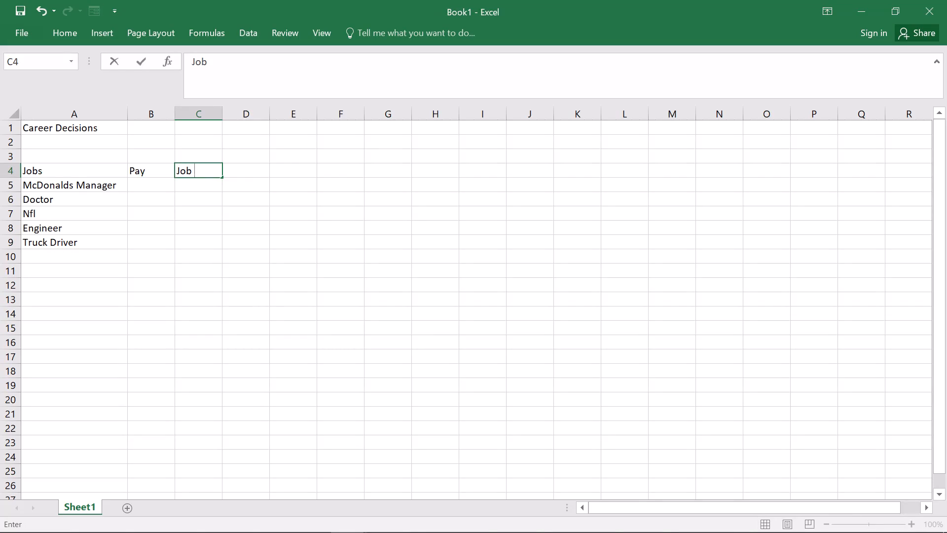
pyautogui.press('m')
pyautogui.write('arkert')
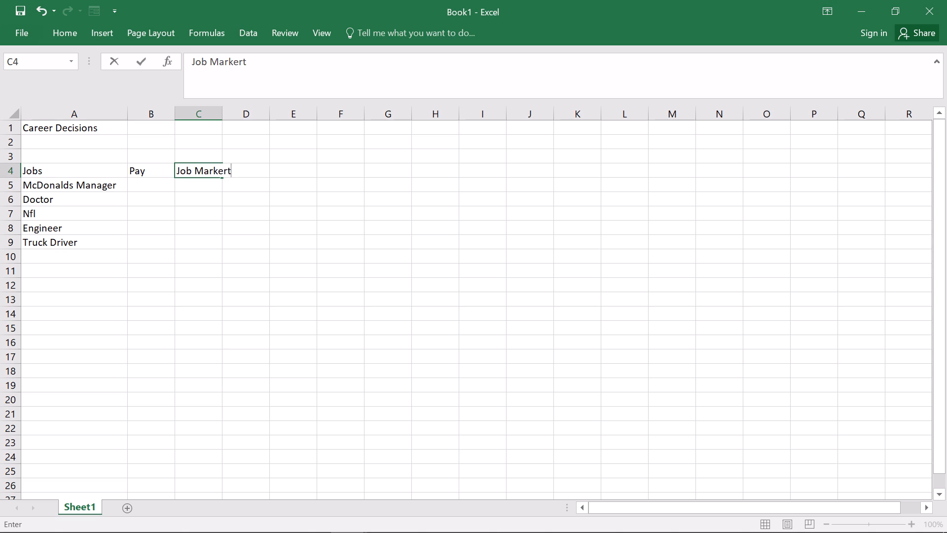
pyautogui.doubleClick(253, 177)
pyautogui.moveTo(253, 177); pyautogui.dragTo(262, 175)
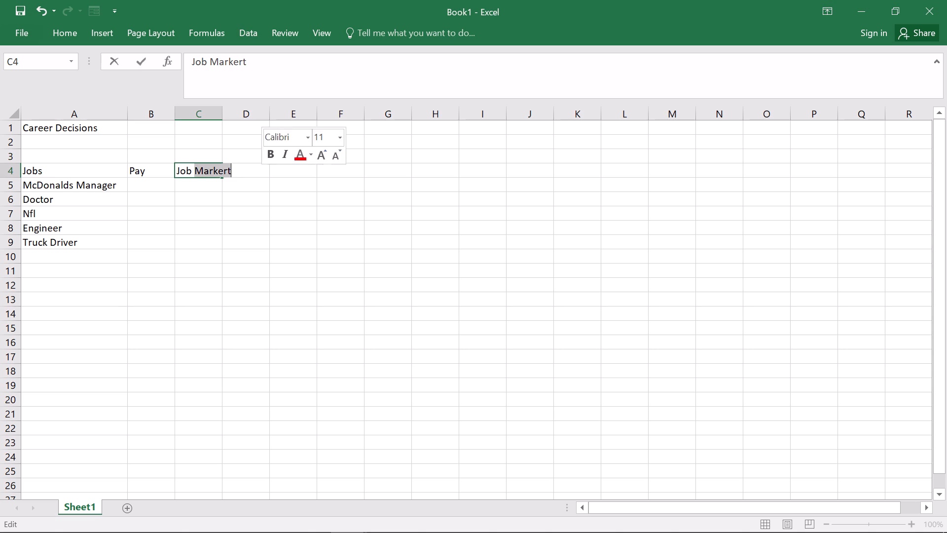
pyautogui.tripleClick(262, 175)
pyautogui.click(262, 175)
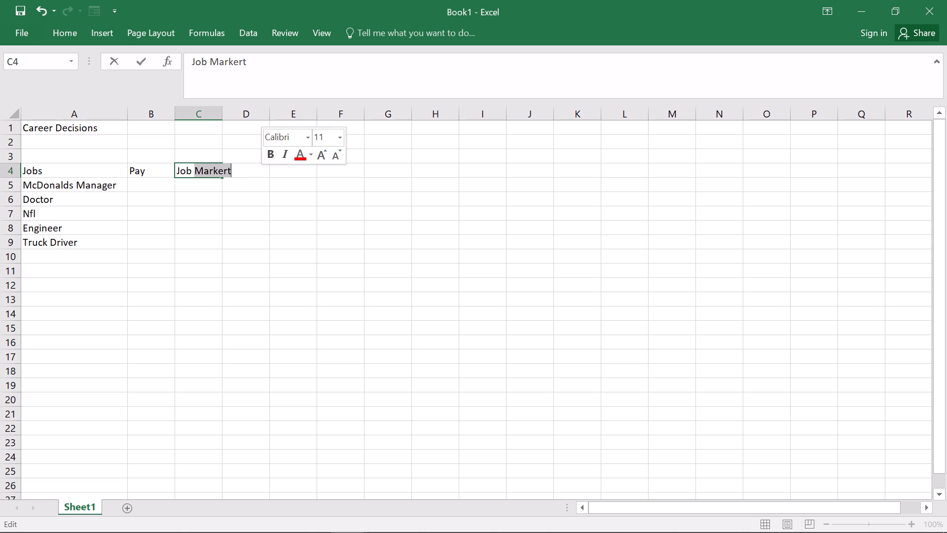
pyautogui.click(300, 168)
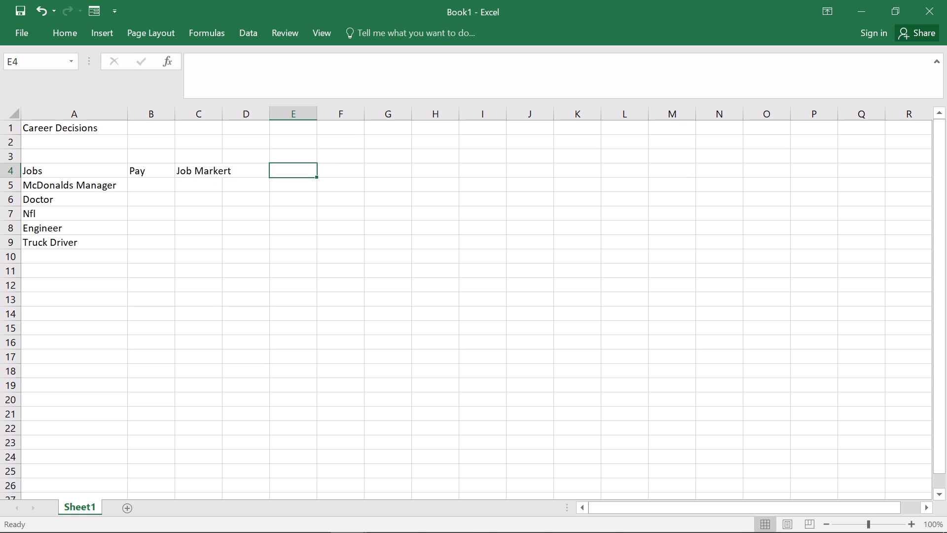
# Enter the column heading "Enjoyment" in cell D4 of the heading row.
pyautogui.click(249, 169)
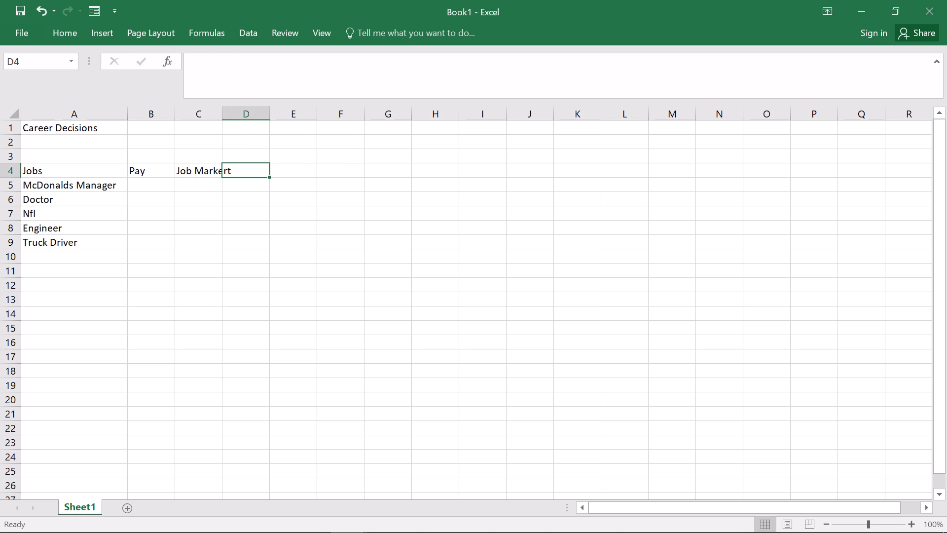
pyautogui.press('e')
pyautogui.write('njoyment')
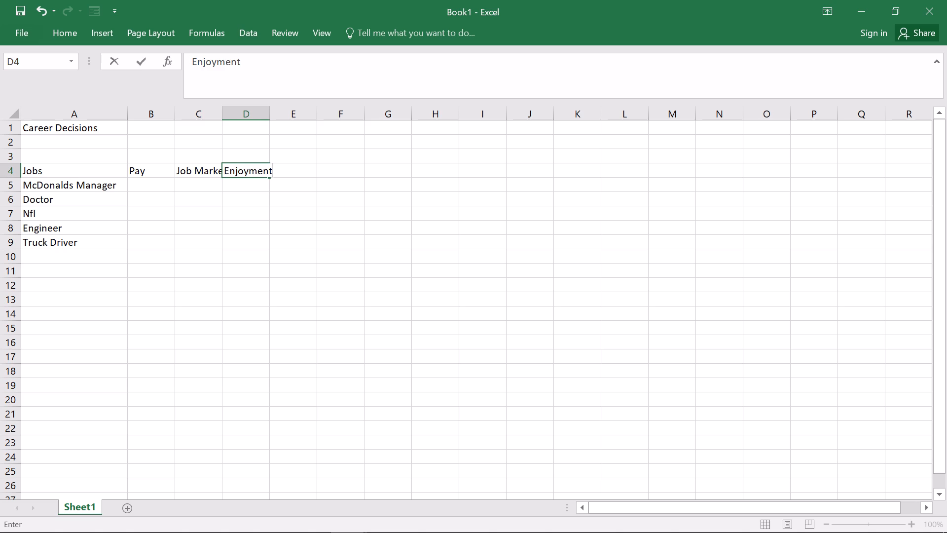
pyautogui.click(301, 166)
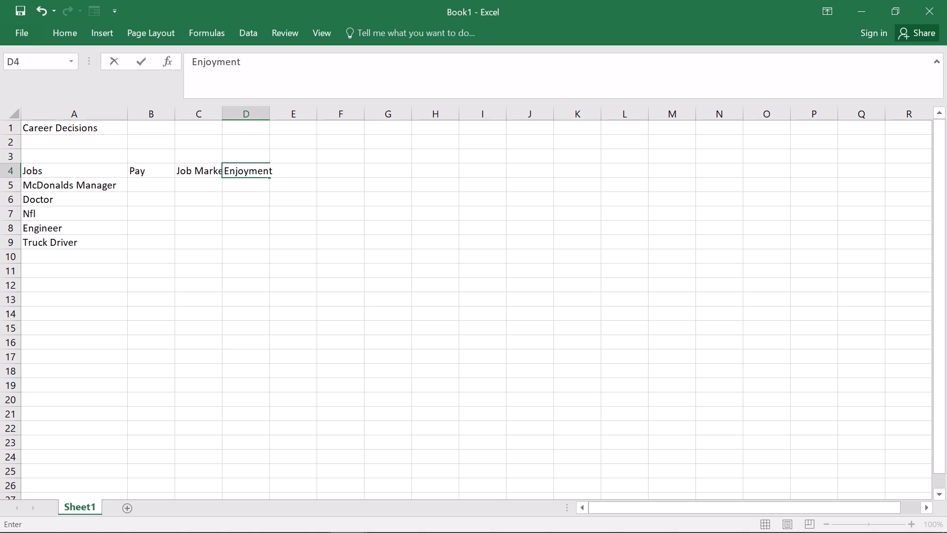
pyautogui.tripleClick(301, 166)
pyautogui.click(301, 166)
pyautogui.moveTo(301, 166); pyautogui.dragTo(351, 179)
pyautogui.click(351, 179)
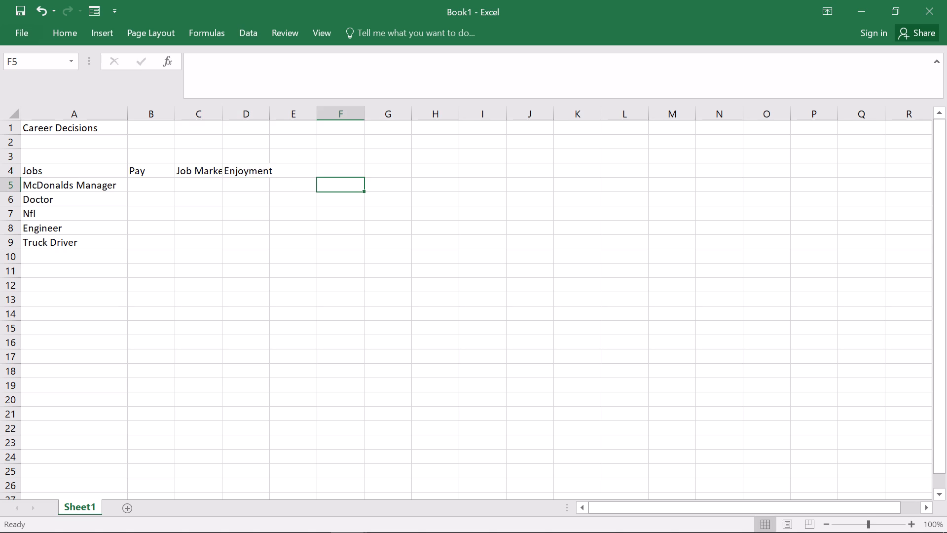
# Enter the column heading "My Talent" in cell E4, beside the Enjoyment heading.
pyautogui.click(303, 170)
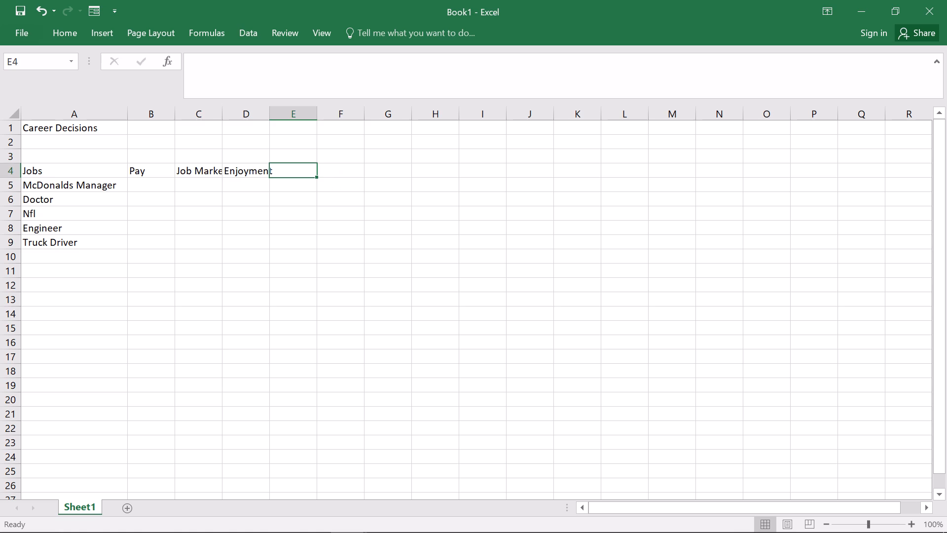
pyautogui.press('m')
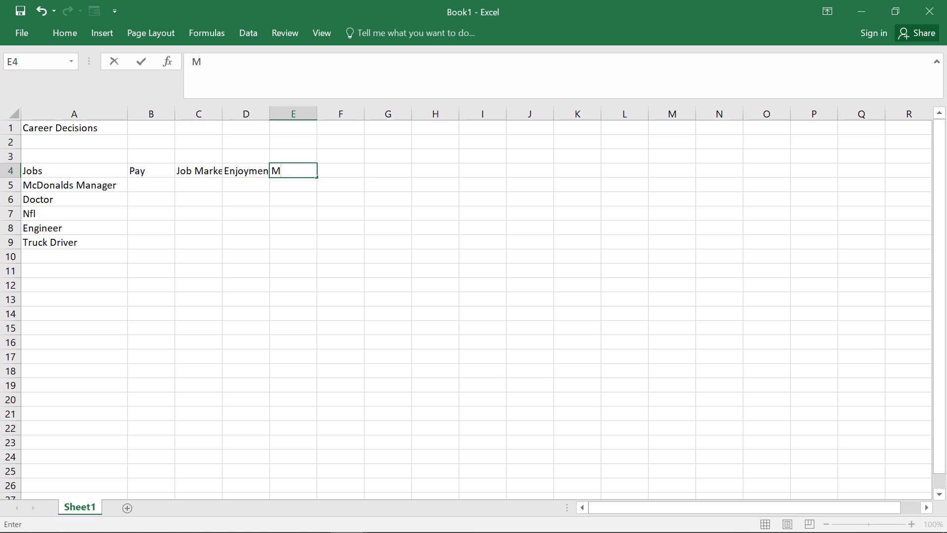
pyautogui.press('y')
pyautogui.press('space')
pyautogui.press('t')
pyautogui.write('ale')
pyautogui.write('nt')
pyautogui.click(364, 211)
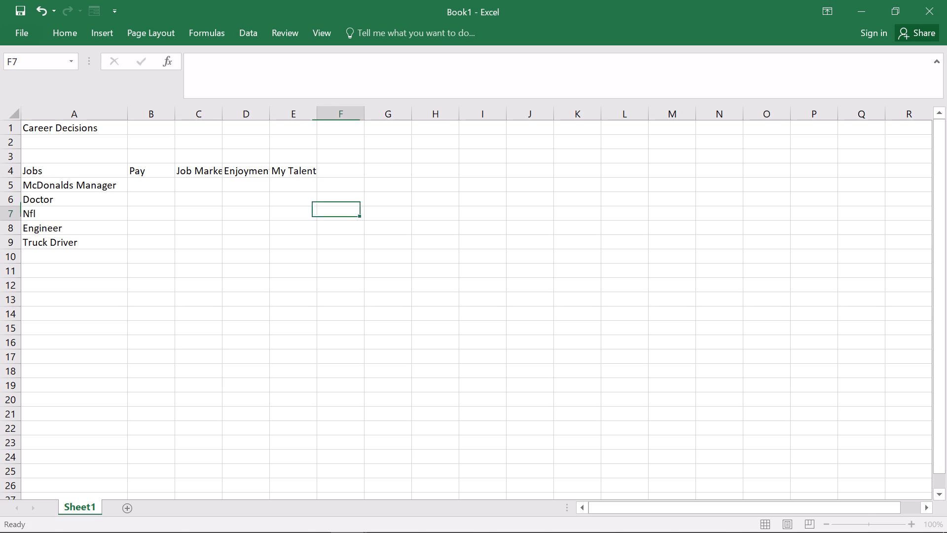
# Enter the column heading "Schooling" in cell F4, beside the My Talent heading.
pyautogui.click(348, 169)
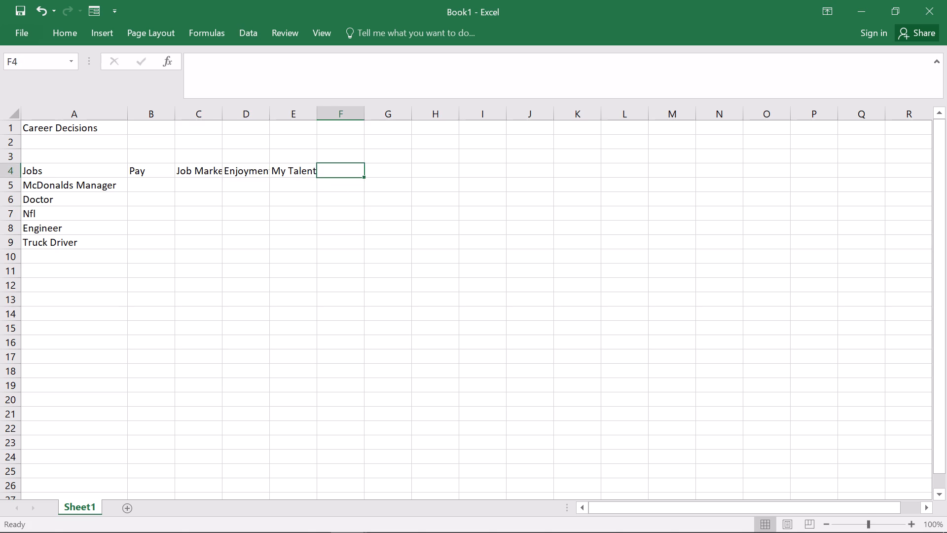
pyautogui.press('s')
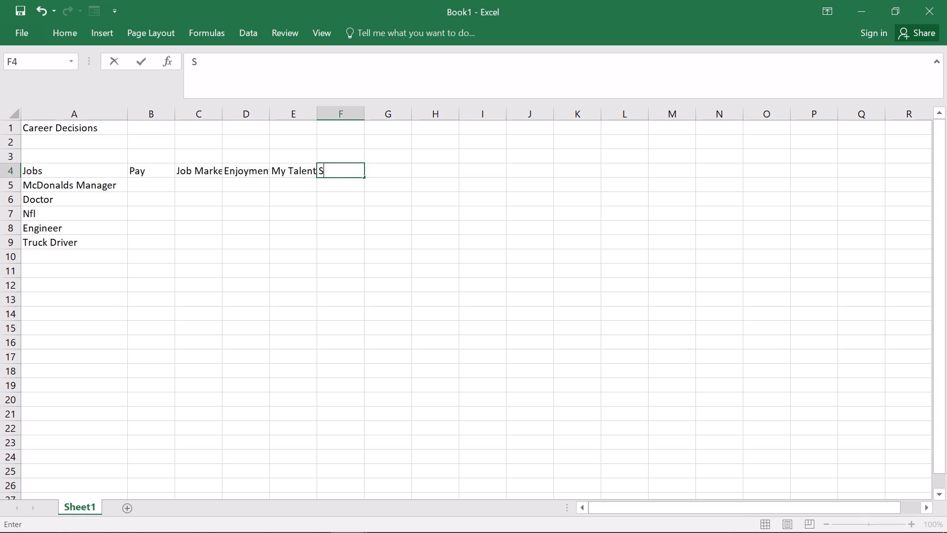
pyautogui.write('chooling')
# Widen columns C, D and E so the Job Markert, Enjoyment and My Talent headings fit within their cells.
pyautogui.moveTo(222, 123); pyautogui.dragTo(233, 123)
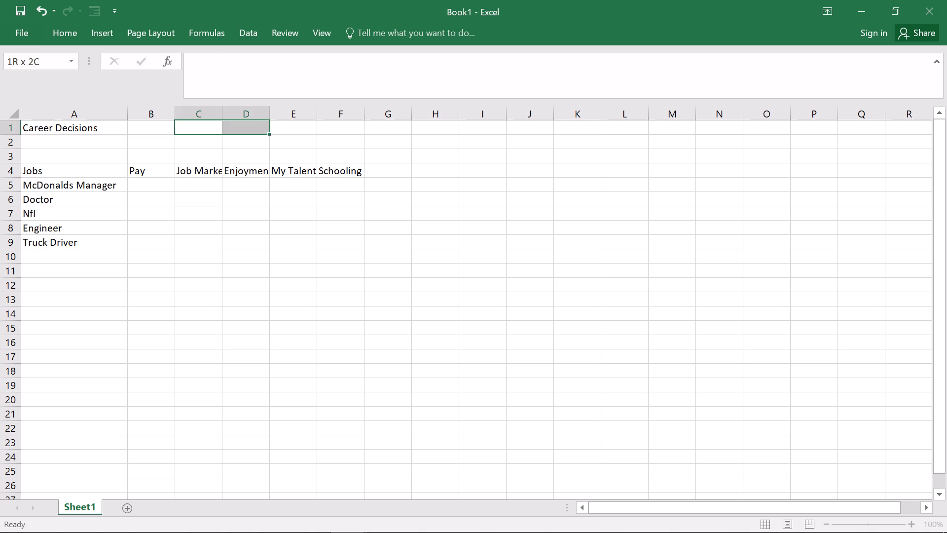
pyautogui.moveTo(233, 123); pyautogui.dragTo(235, 123)
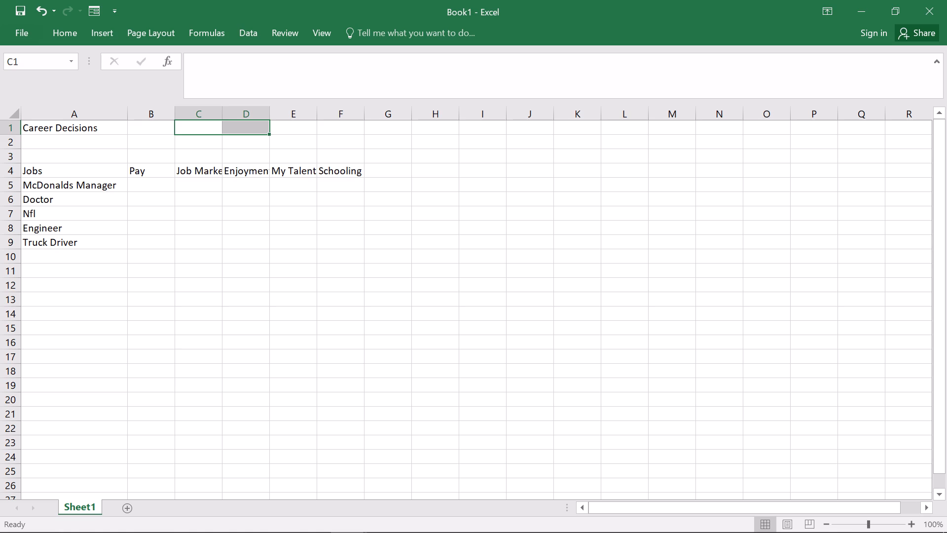
pyautogui.moveTo(219, 113); pyautogui.dragTo(238, 113)
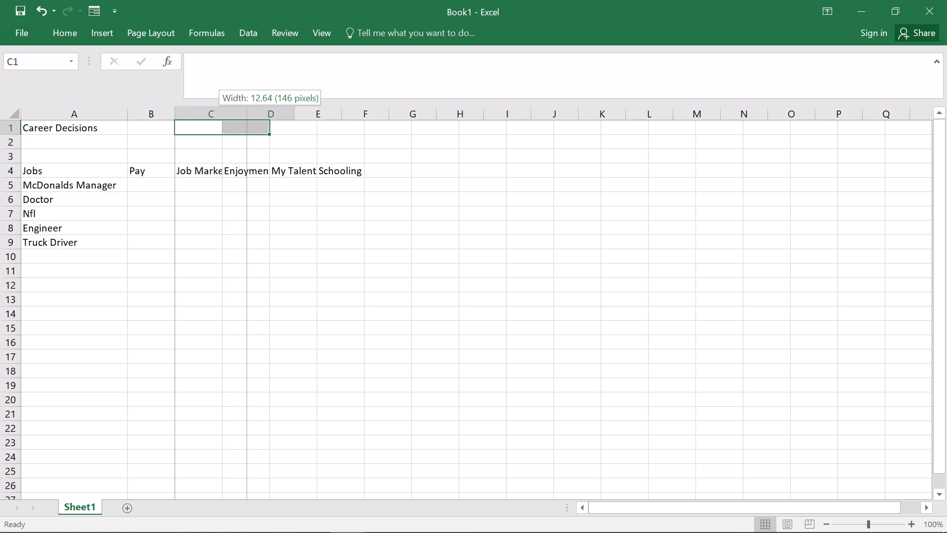
pyautogui.moveTo(238, 113); pyautogui.dragTo(233, 113)
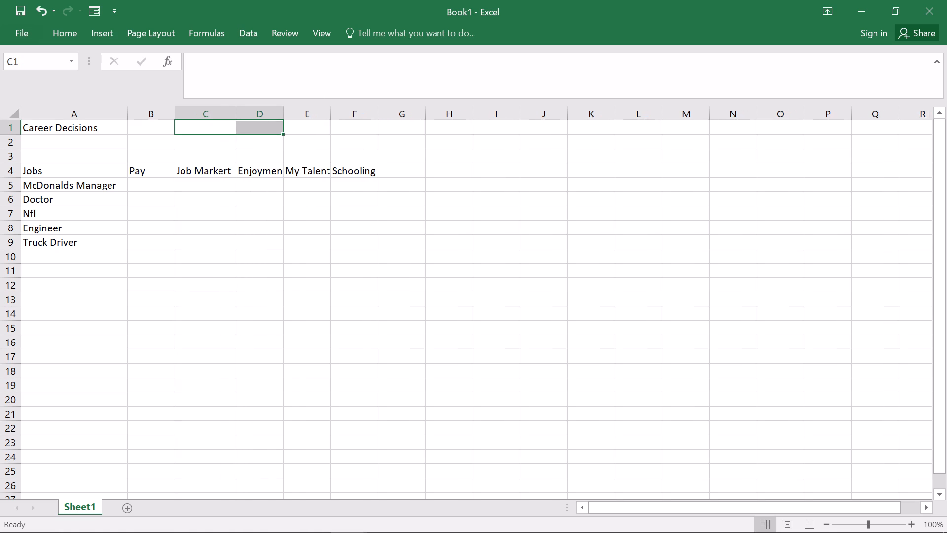
pyautogui.click(281, 120)
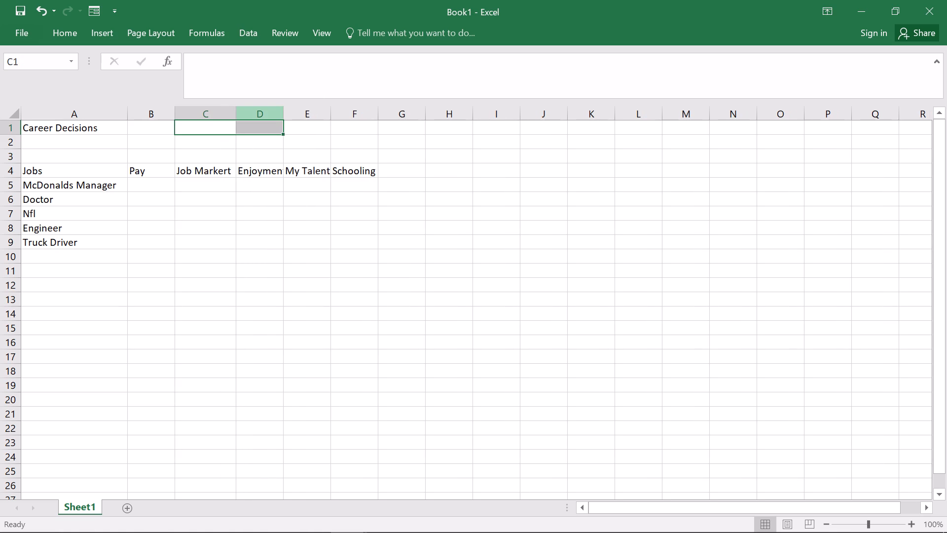
pyautogui.moveTo(280, 119); pyautogui.dragTo(288, 119)
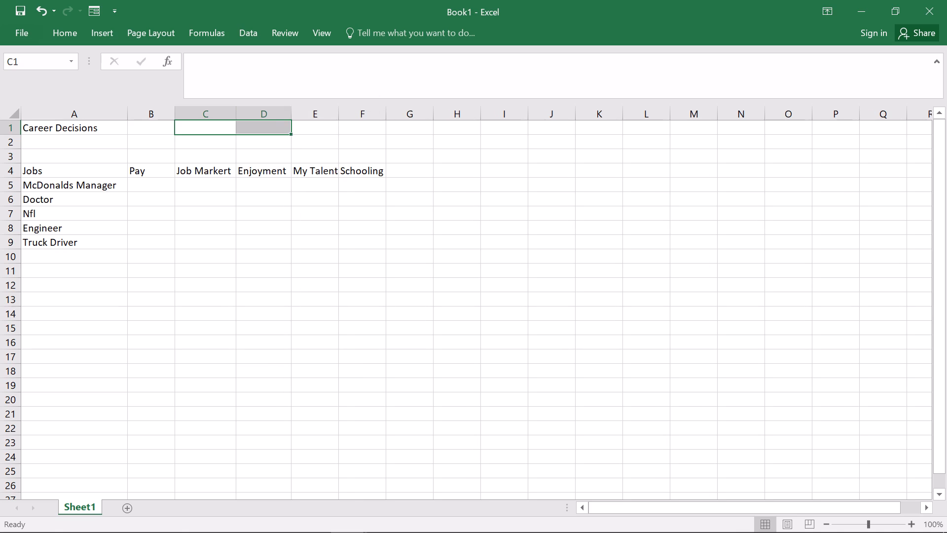
pyautogui.click(337, 117)
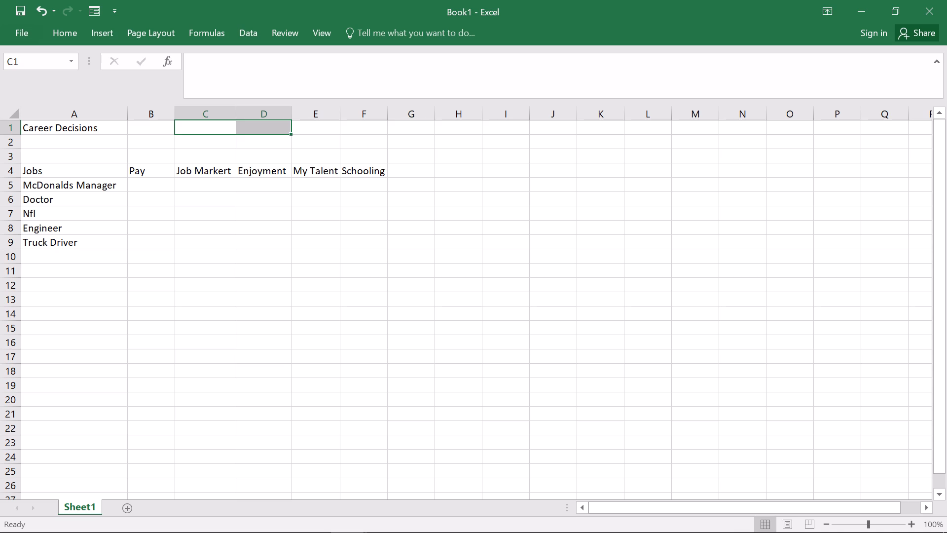
# Enter the Pay ratings 1, 4, 5, 3 and 3 in cells B5 to B9, from McDonalds Manager to Truck Driver.
pyautogui.click(166, 189)
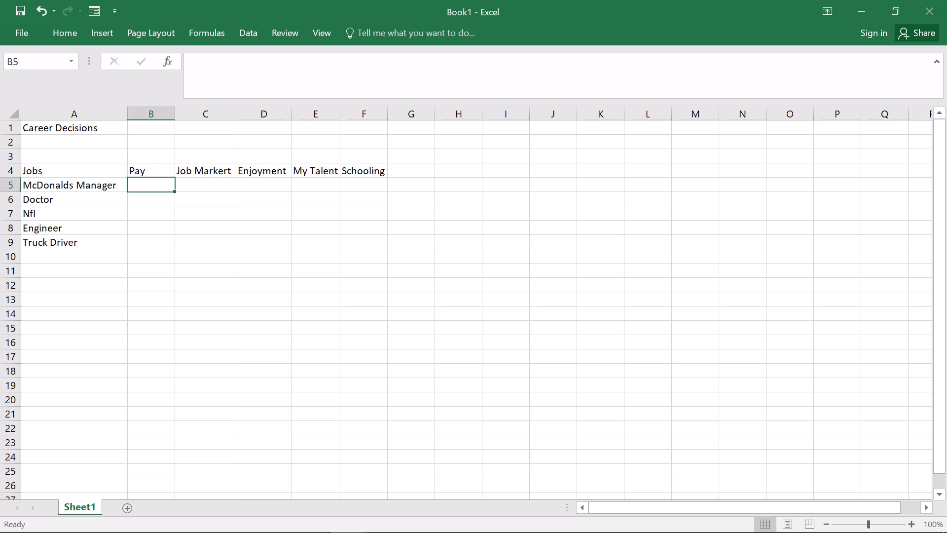
pyautogui.press('1')
pyautogui.press('Return')
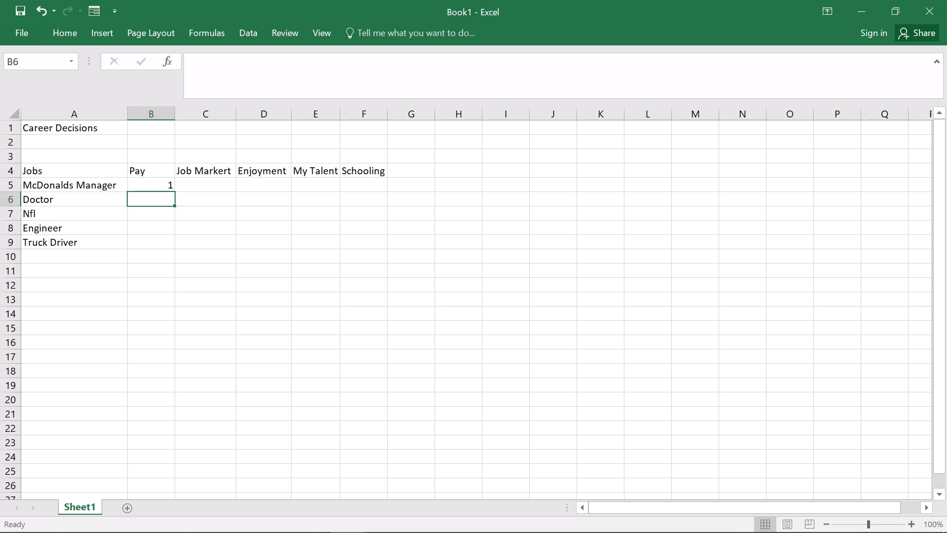
pyautogui.press('4')
pyautogui.press('Return')
pyautogui.press('5')
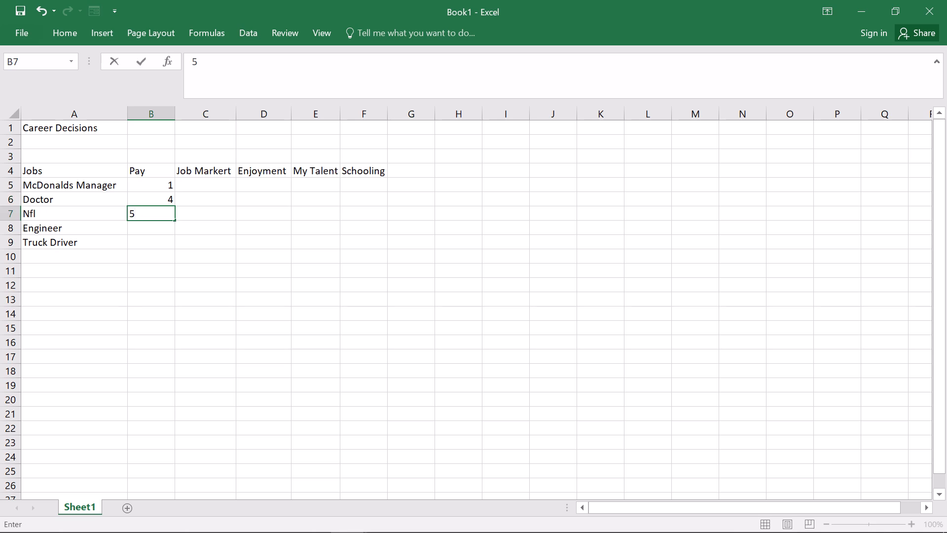
pyautogui.press('Return')
pyautogui.press('3')
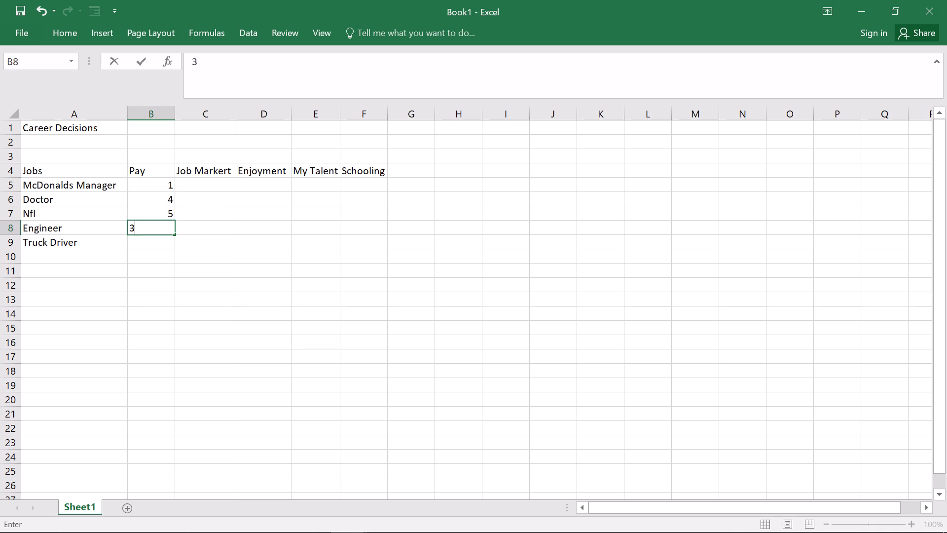
pyautogui.press('Return')
pyautogui.press('3')
pyautogui.press('Return')
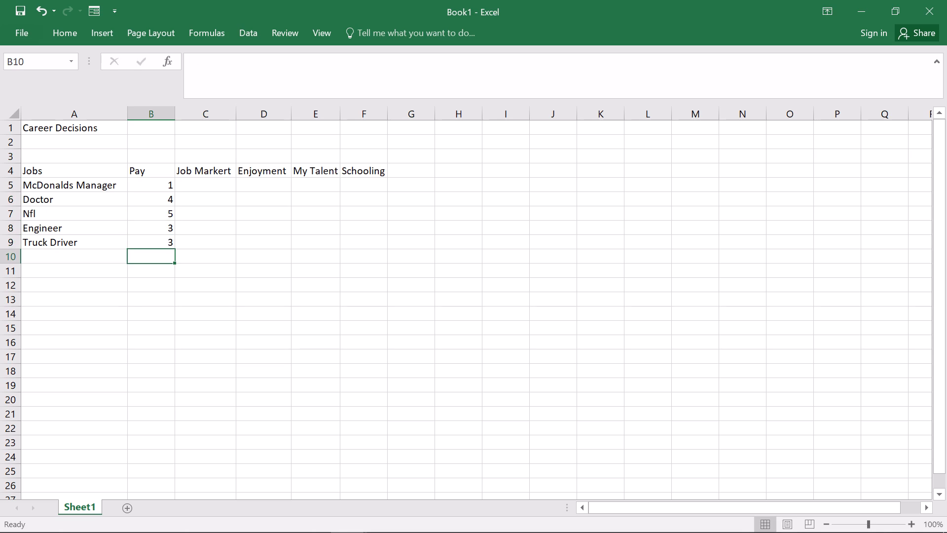
# Enter the Job Markert ratings 5, 4, 1, 5 and 5 in cells C5 to C9 for the five jobs.
pyautogui.click(219, 183)
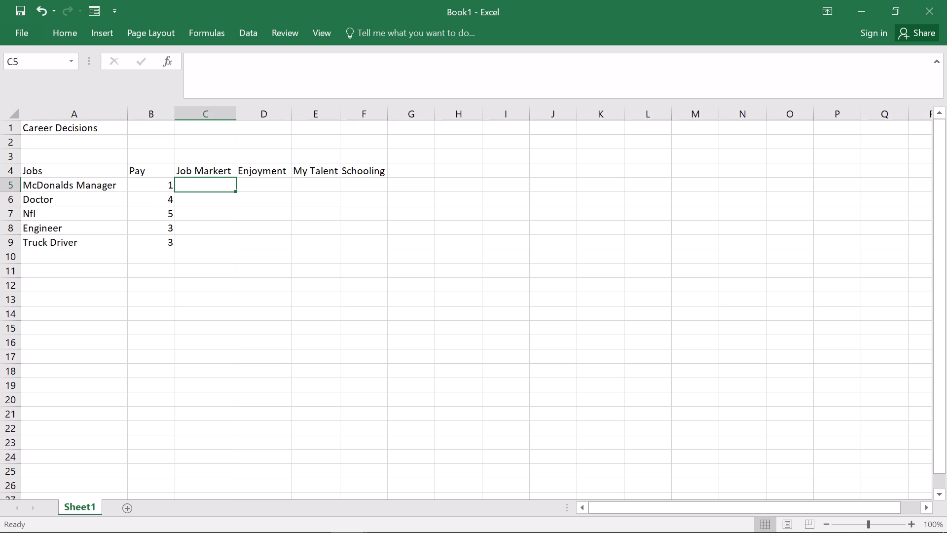
pyautogui.press('5')
pyautogui.press('Return')
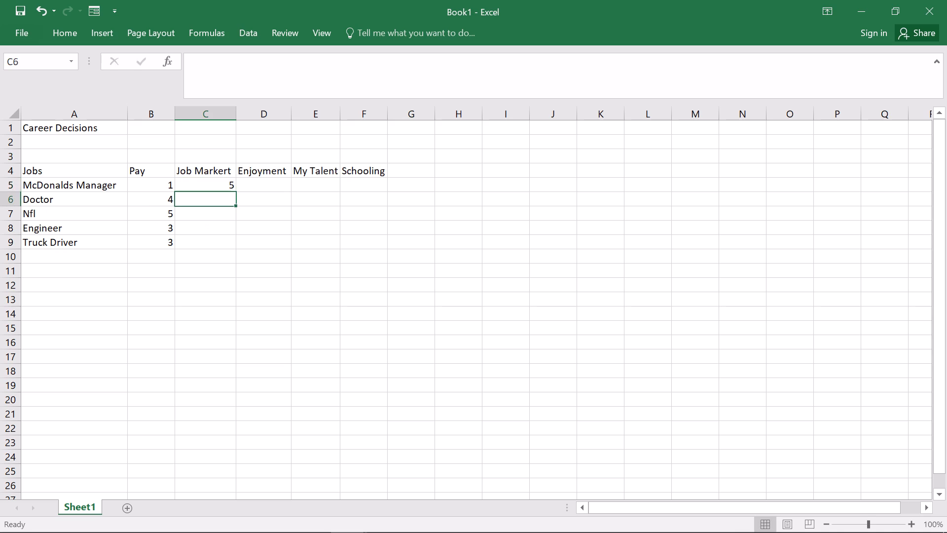
pyautogui.press('4')
pyautogui.press('Return')
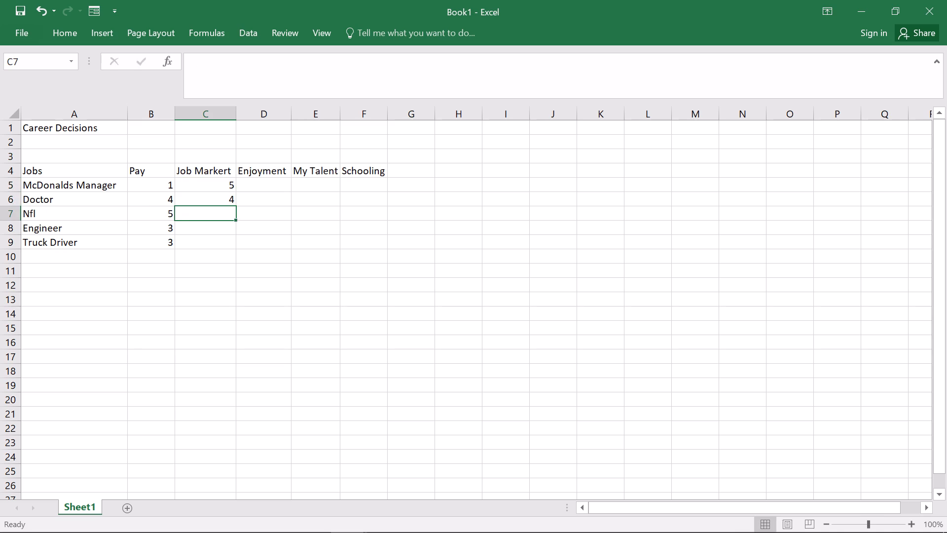
pyautogui.press('1')
pyautogui.press('Return')
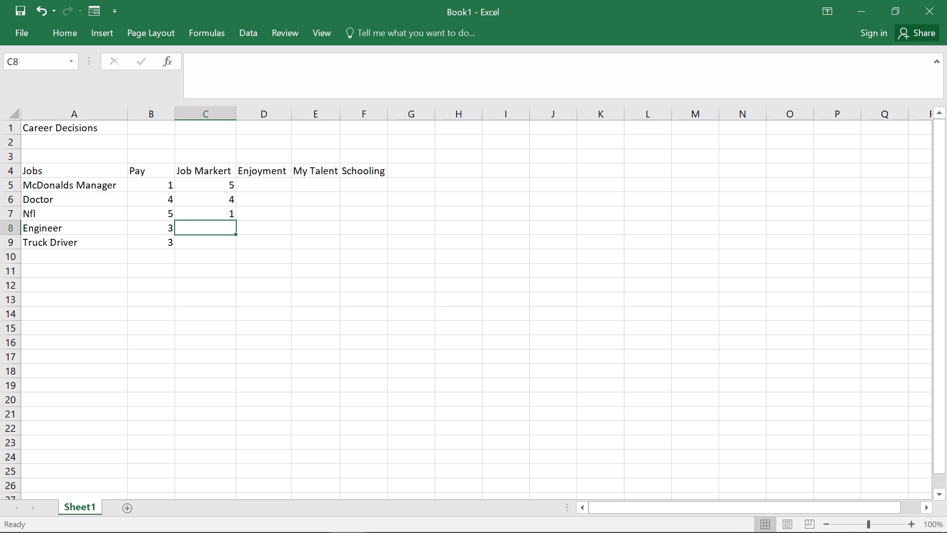
pyautogui.press('5')
pyautogui.press('Return')
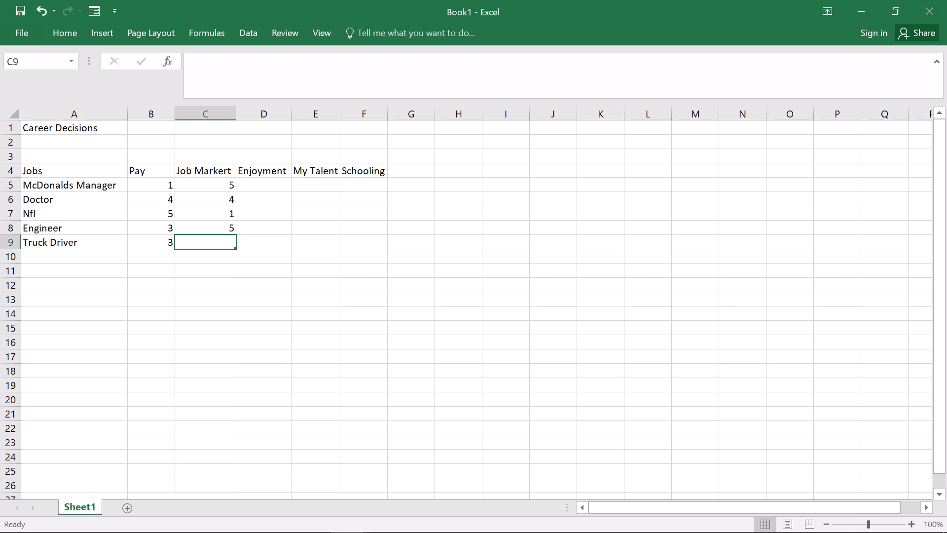
pyautogui.press('5')
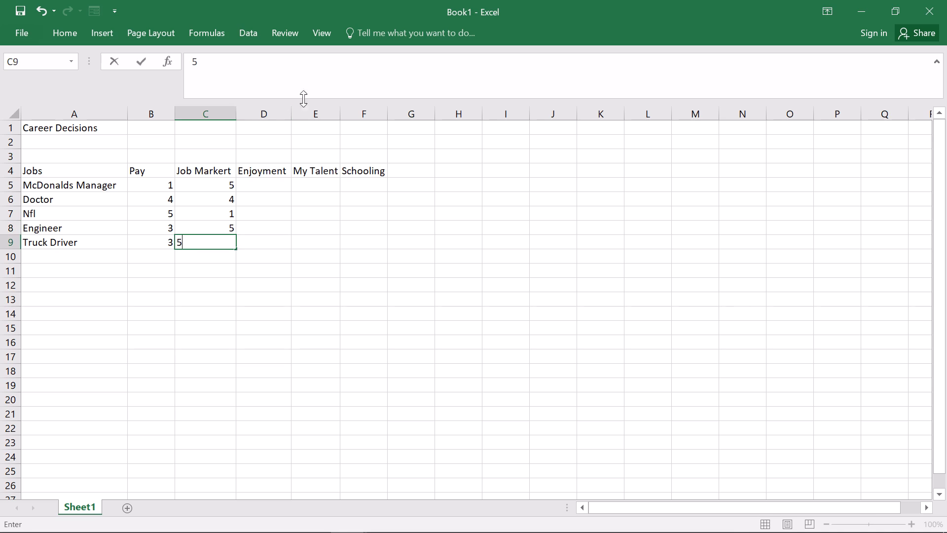
# Enter the Enjoyment ratings 1, 3, 5, 4 and 2 in cells D5 to D9 for the five jobs.
pyautogui.click(269, 190)
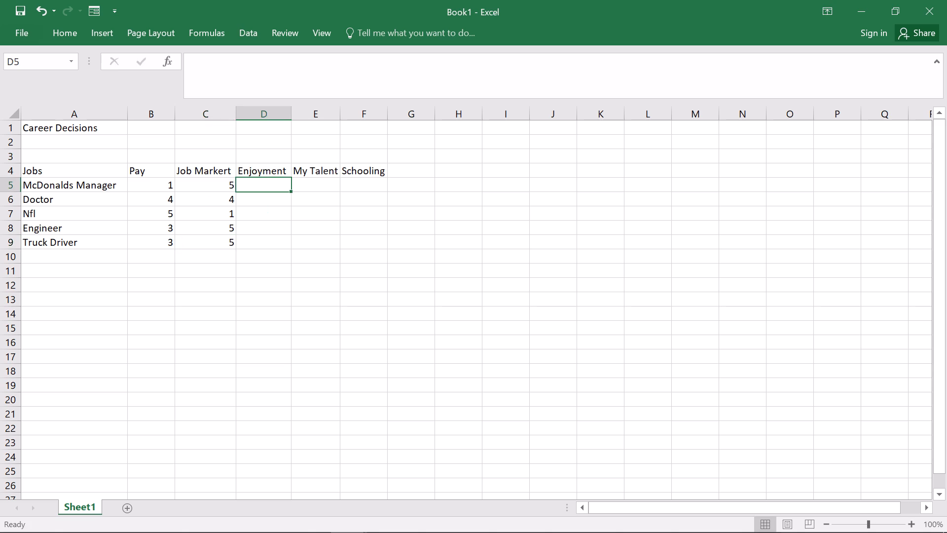
pyautogui.press('1')
pyautogui.press('Return')
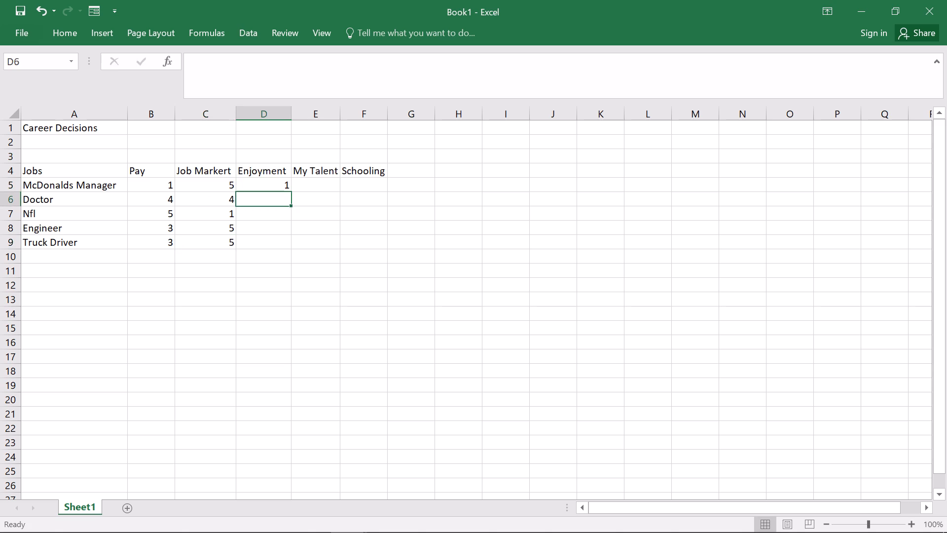
pyautogui.press('3')
pyautogui.press('Return')
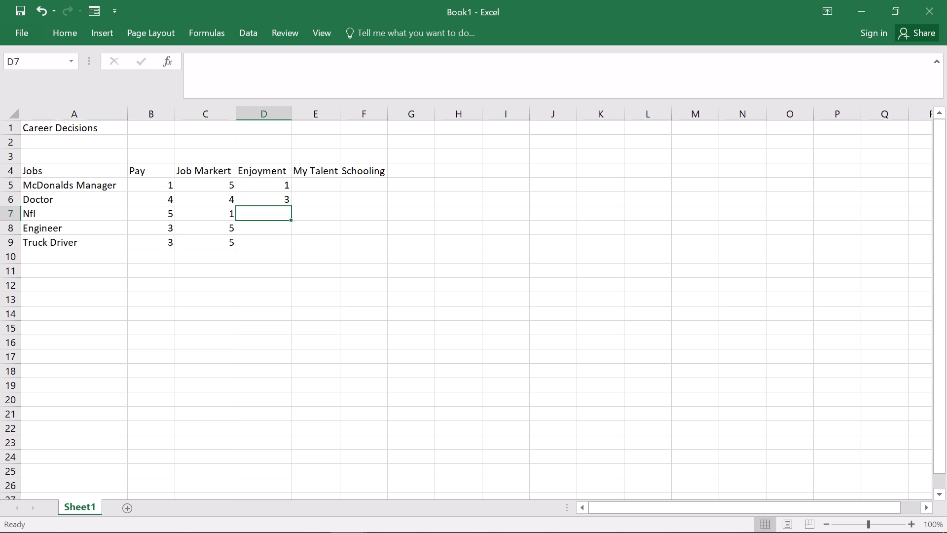
pyautogui.press('5')
pyautogui.press('Return')
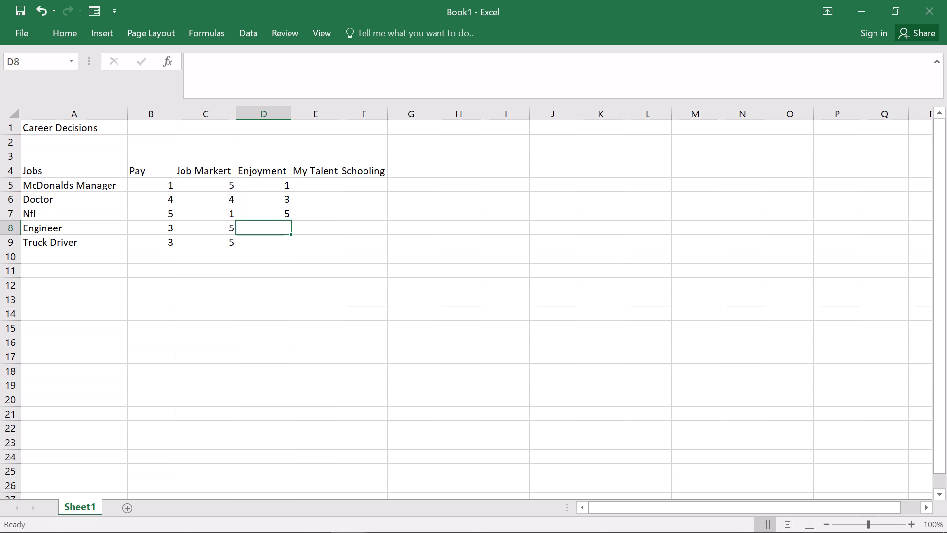
pyautogui.press('4')
pyautogui.press('Return')
pyautogui.press('2')
pyautogui.press('Return')
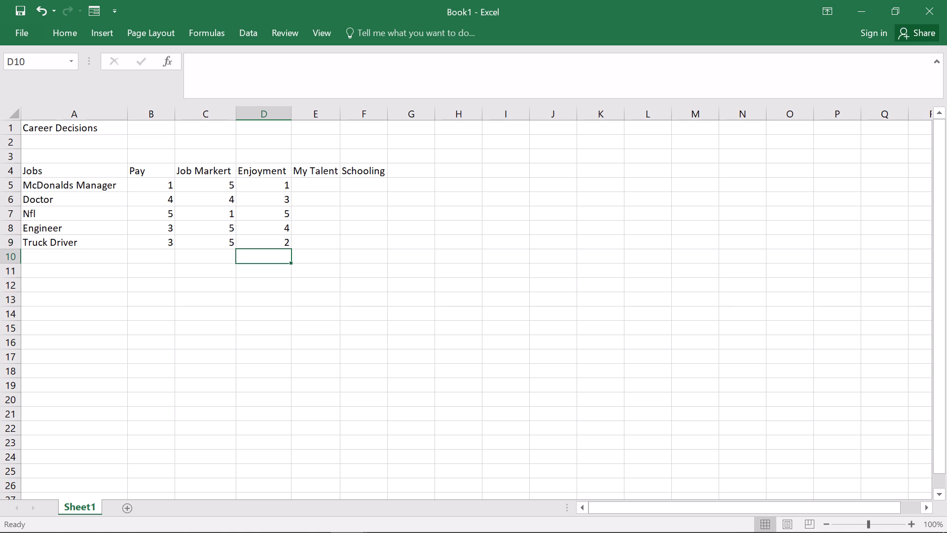
# Enter the My Talent ratings 4, 2, 3, 4 and 2 in cells E5 to E9 for the five jobs.
pyautogui.click(331, 186)
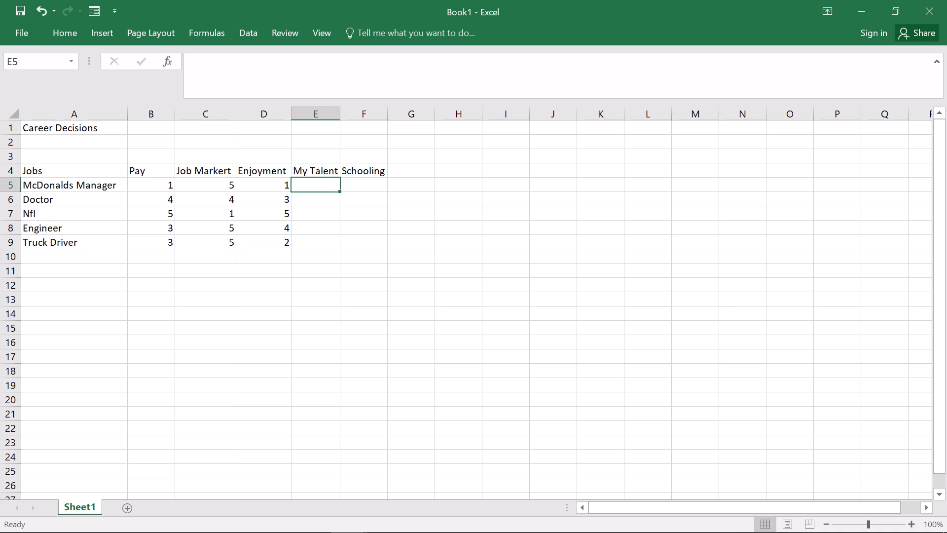
pyautogui.press('4')
pyautogui.press('Return')
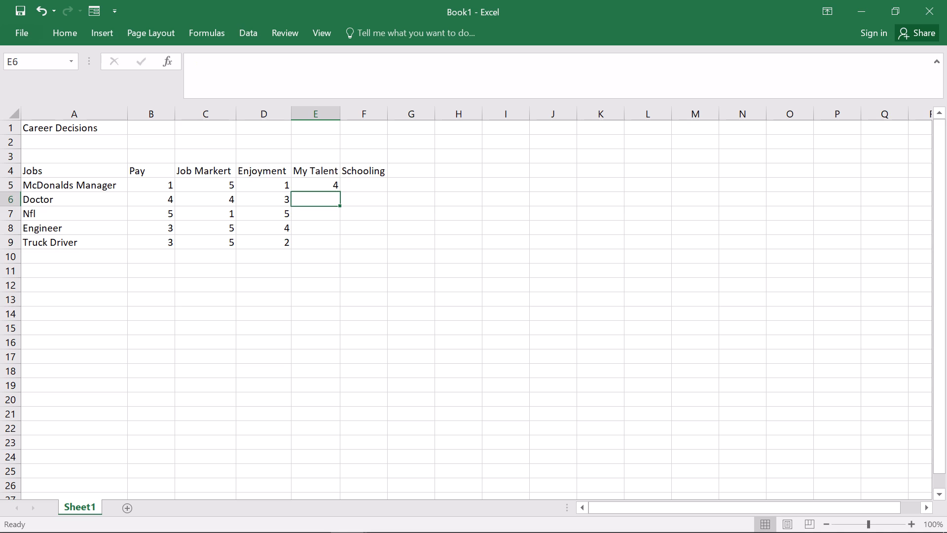
pyautogui.press('2')
pyautogui.press('Return')
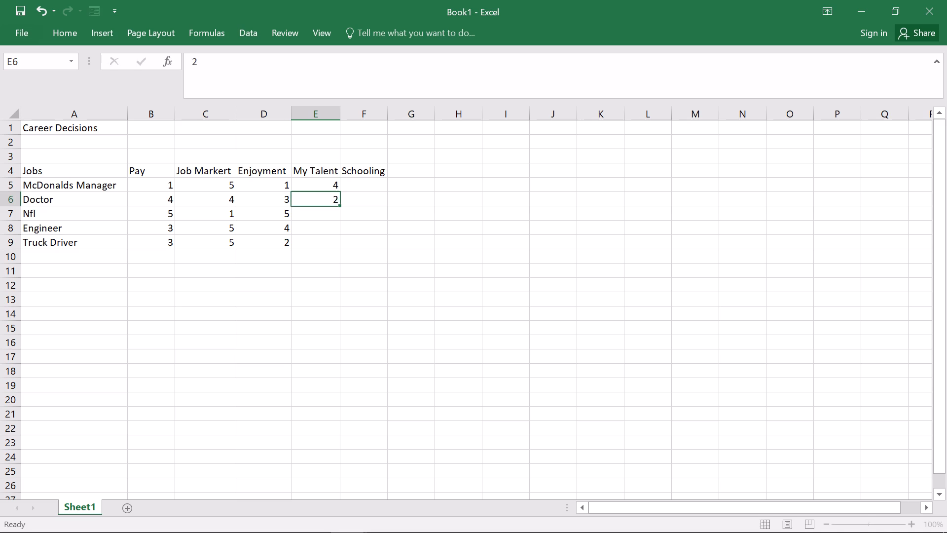
pyautogui.press('3')
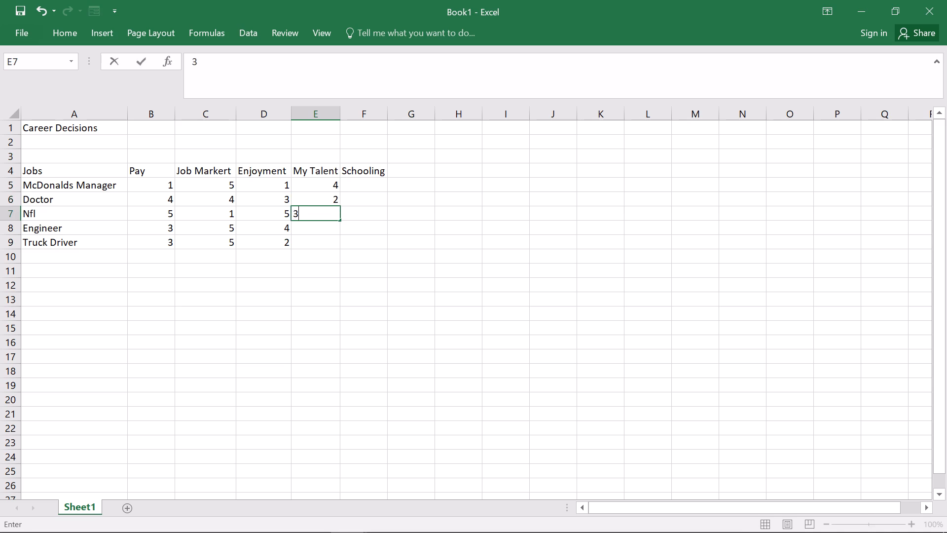
pyautogui.press('Return')
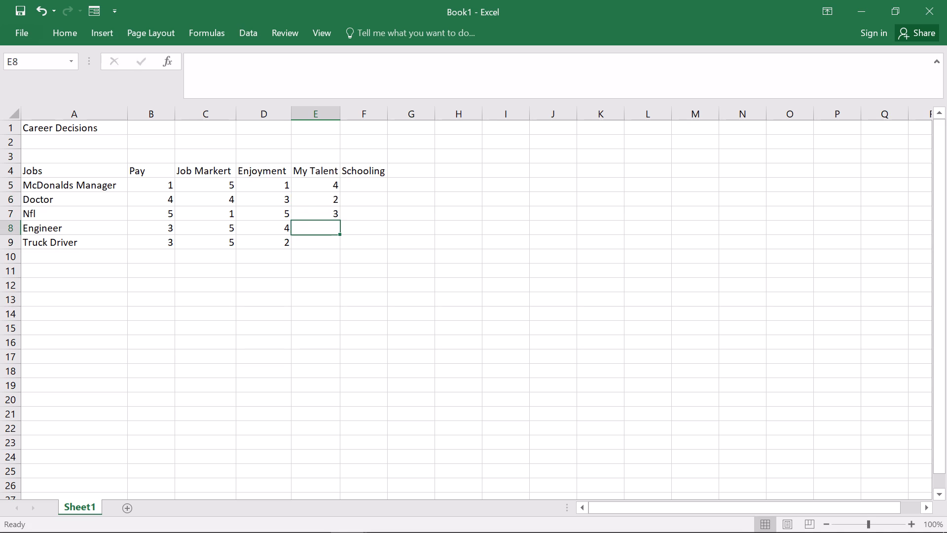
pyautogui.press('4')
pyautogui.press('Return')
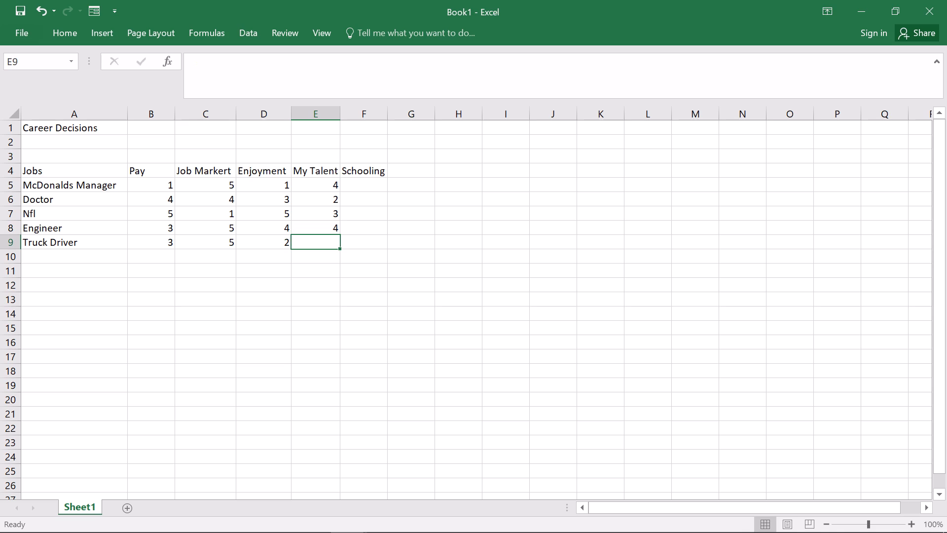
pyautogui.press('2')
pyautogui.press('Return')
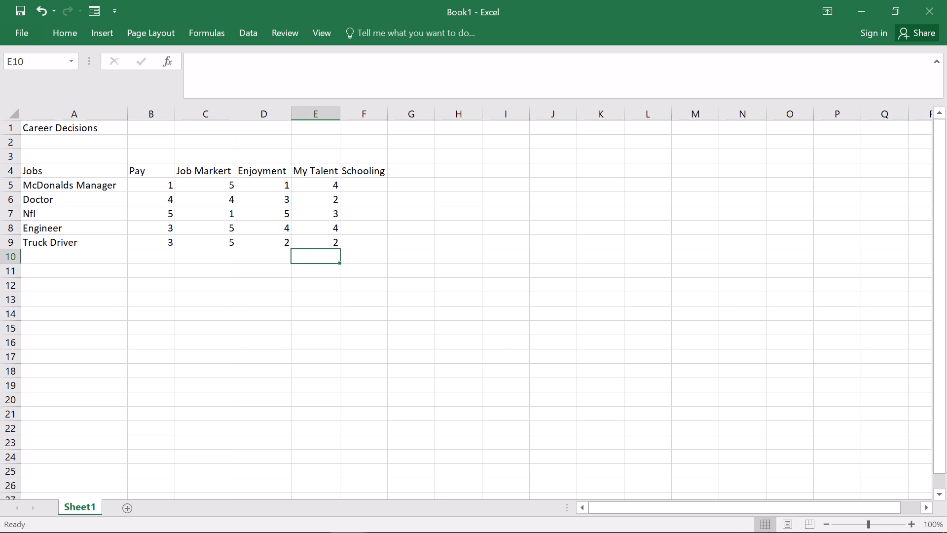
# Enter the Schooling ratings 5, 1, 3, 3 and 5 in cells F5 to F9 for the five jobs.
pyautogui.click(369, 184)
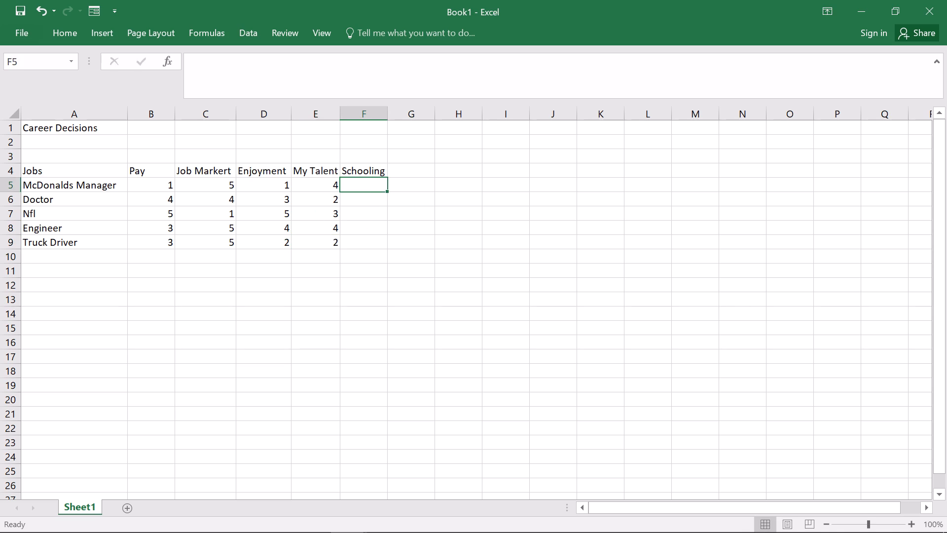
pyautogui.press('5')
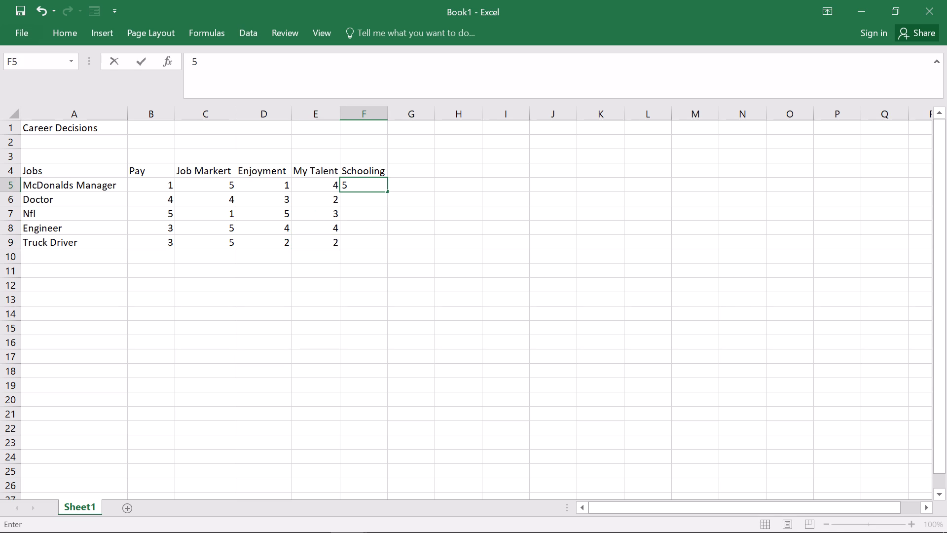
pyautogui.press('Return')
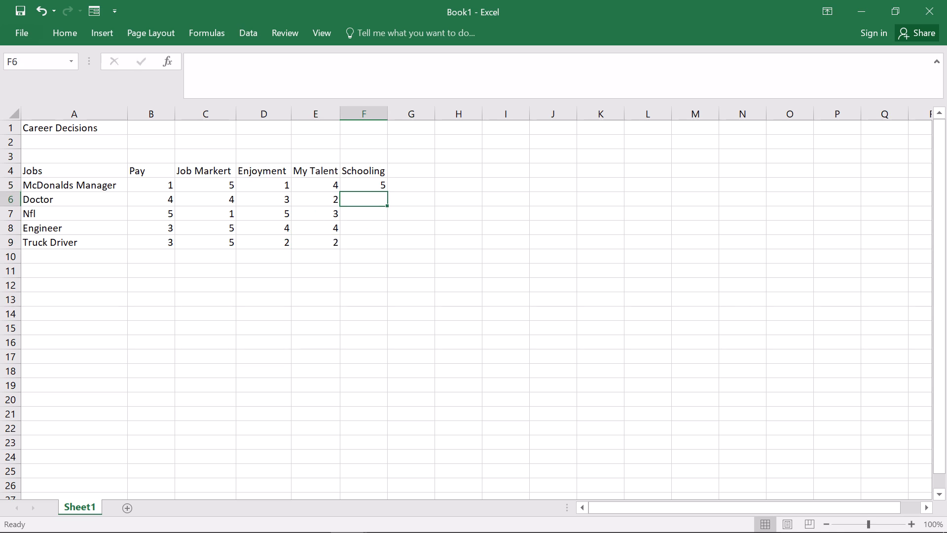
pyautogui.press('1')
pyautogui.press('Return')
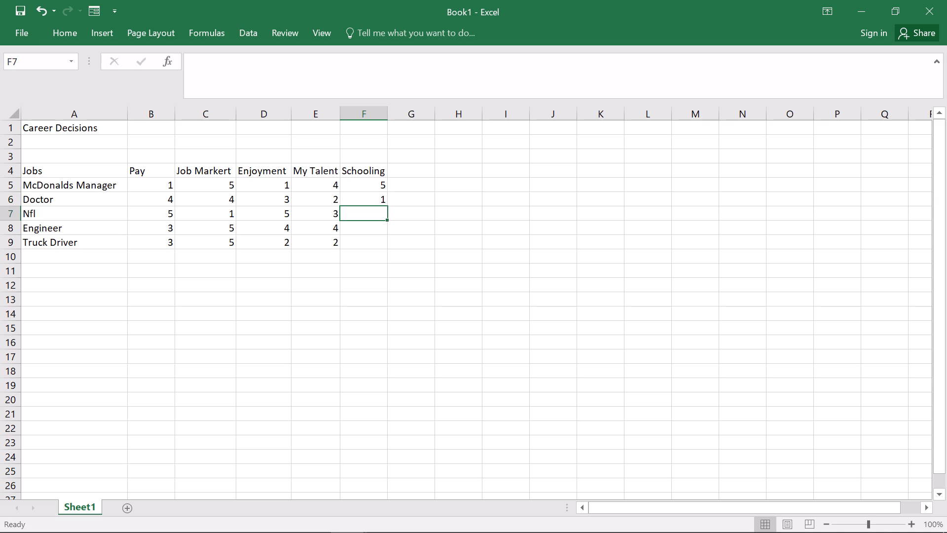
pyautogui.press('3')
pyautogui.press('Return')
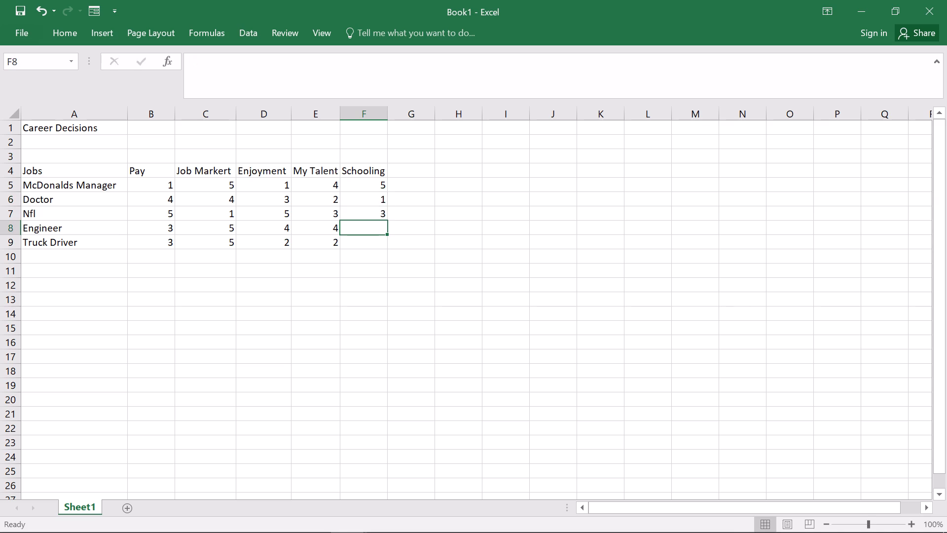
pyautogui.press('3')
pyautogui.press('Return')
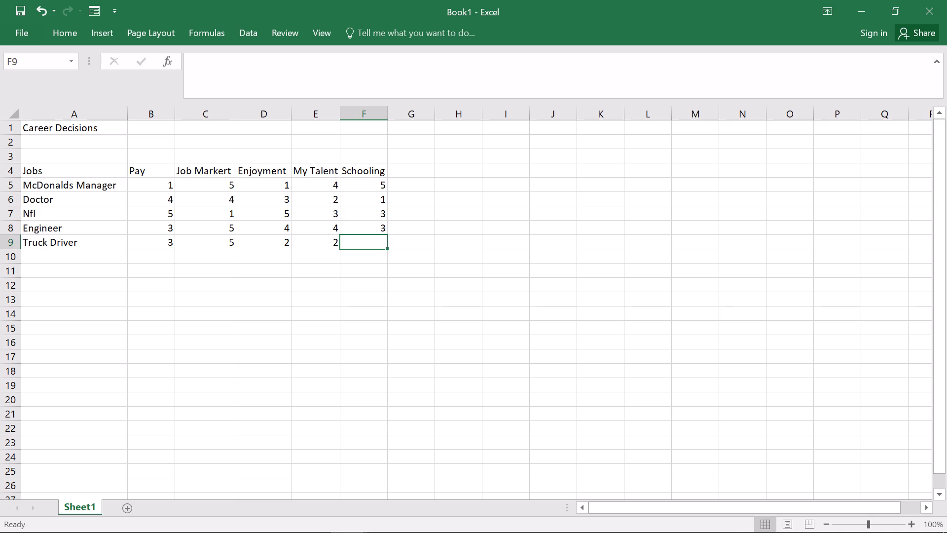
pyautogui.press('5')
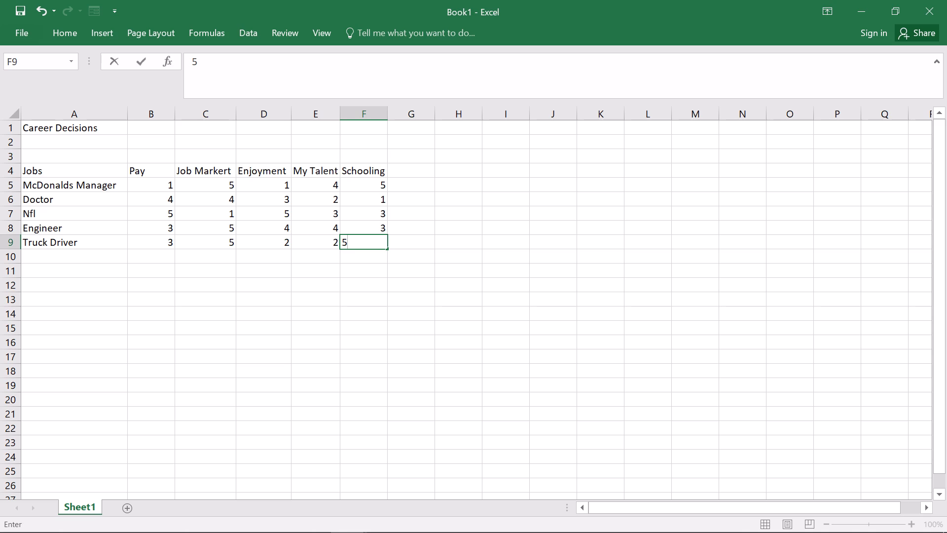
pyautogui.press('Return')
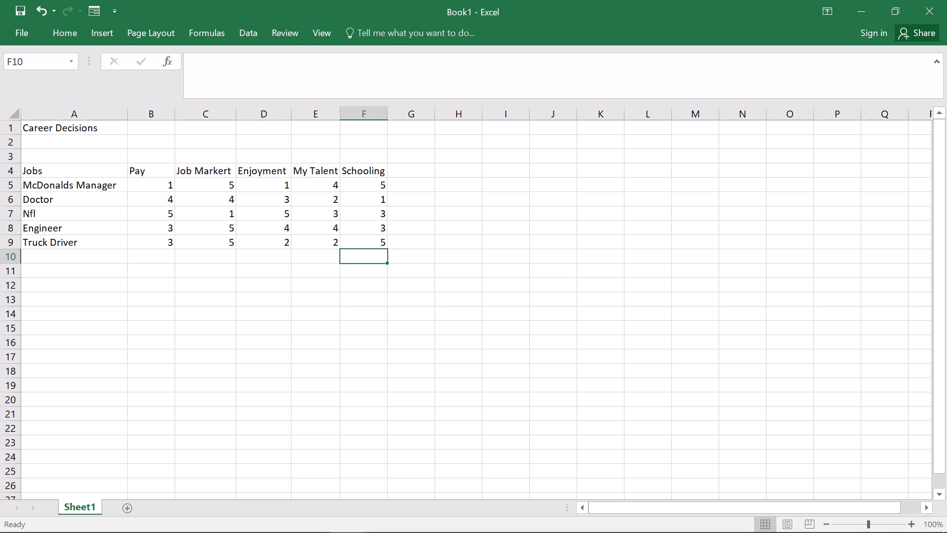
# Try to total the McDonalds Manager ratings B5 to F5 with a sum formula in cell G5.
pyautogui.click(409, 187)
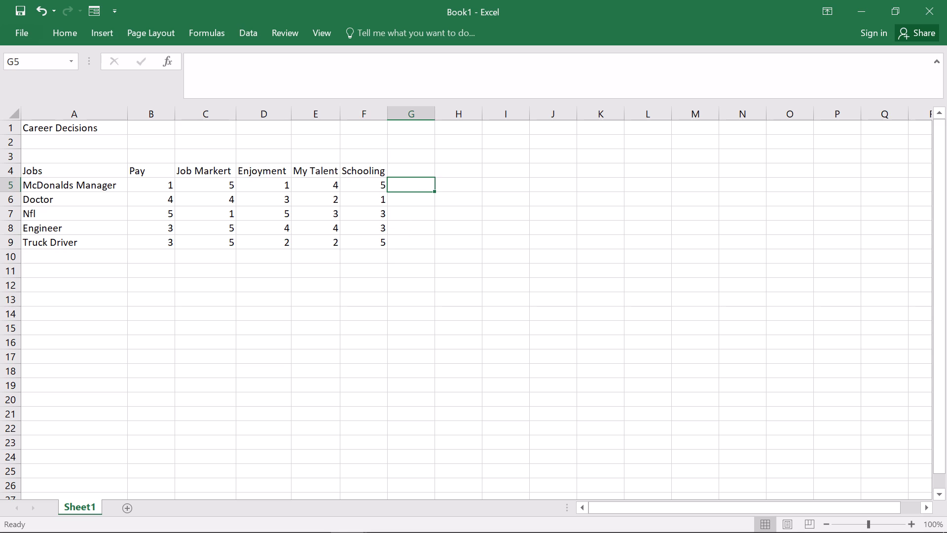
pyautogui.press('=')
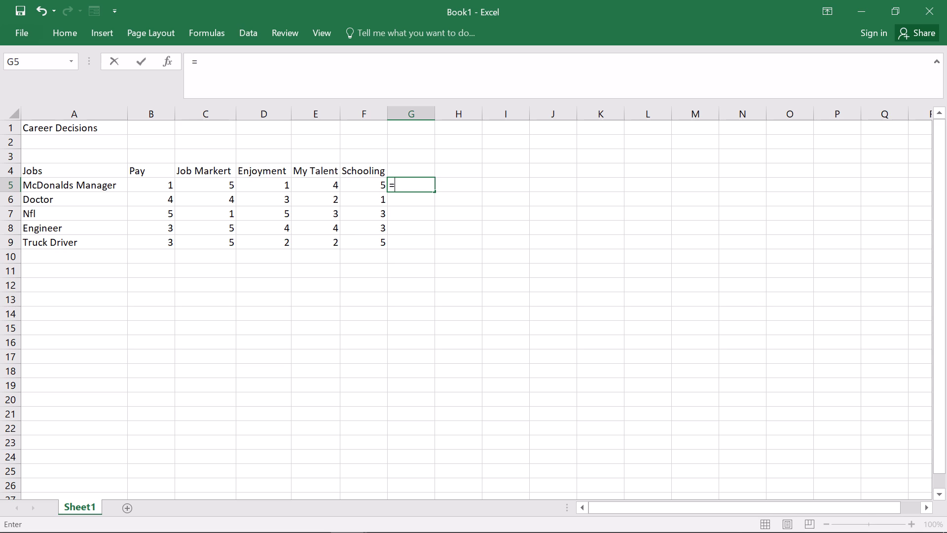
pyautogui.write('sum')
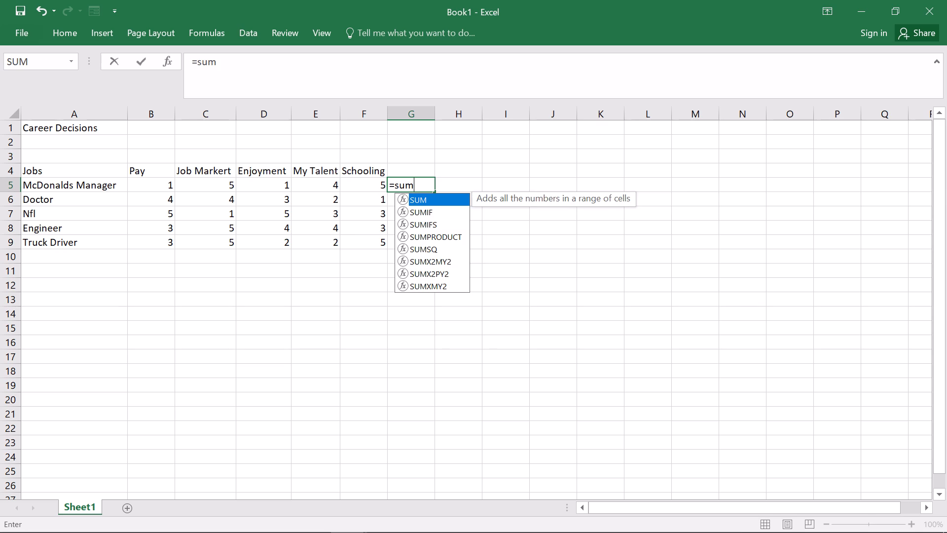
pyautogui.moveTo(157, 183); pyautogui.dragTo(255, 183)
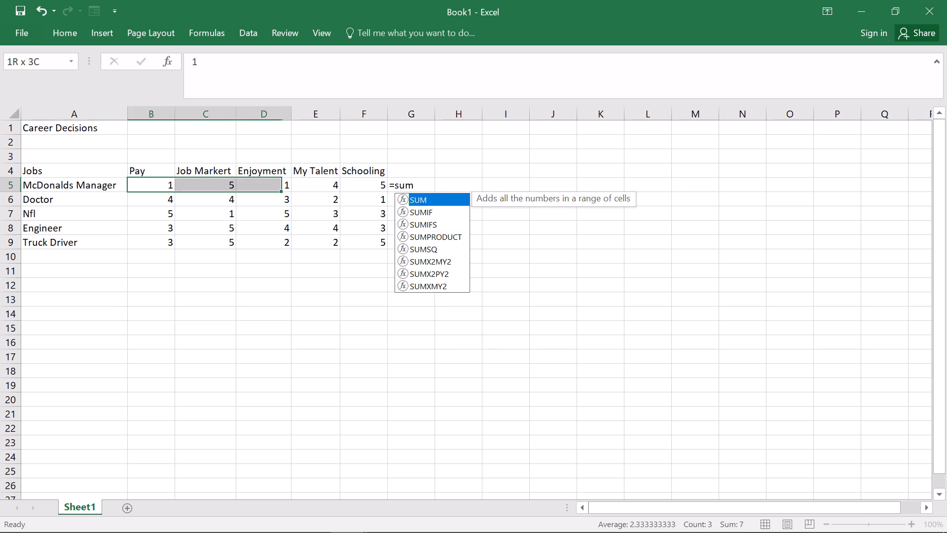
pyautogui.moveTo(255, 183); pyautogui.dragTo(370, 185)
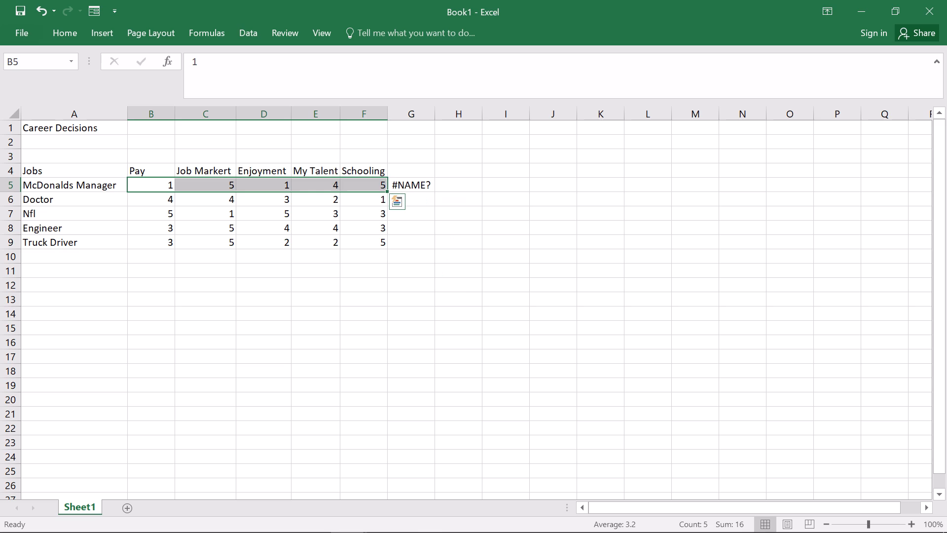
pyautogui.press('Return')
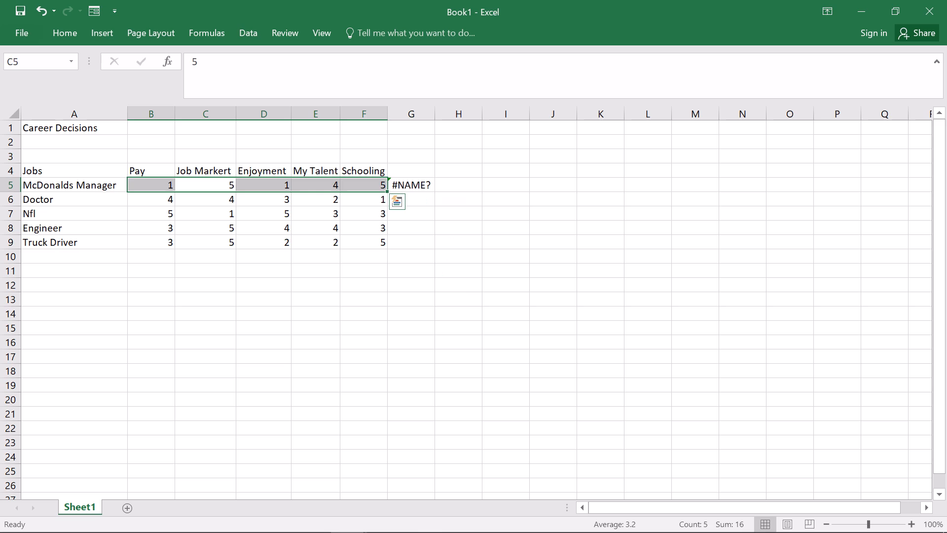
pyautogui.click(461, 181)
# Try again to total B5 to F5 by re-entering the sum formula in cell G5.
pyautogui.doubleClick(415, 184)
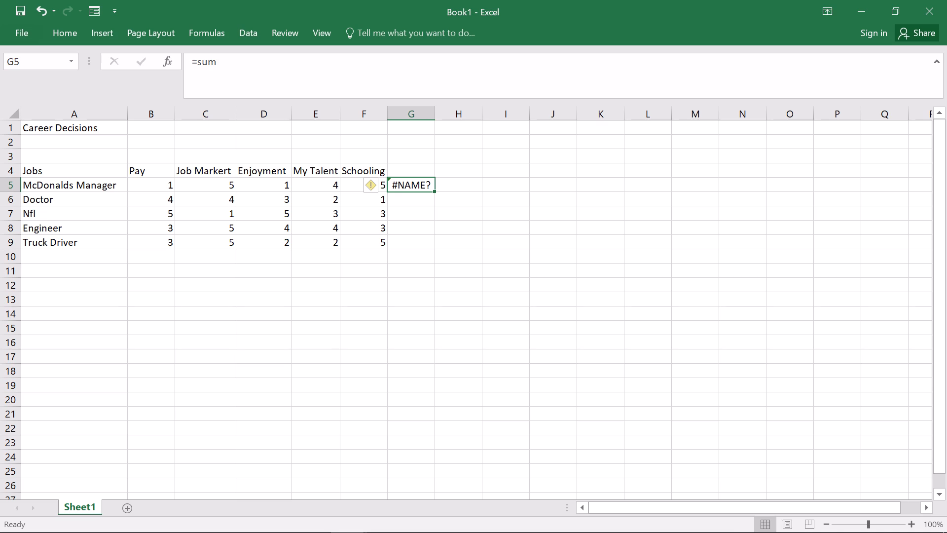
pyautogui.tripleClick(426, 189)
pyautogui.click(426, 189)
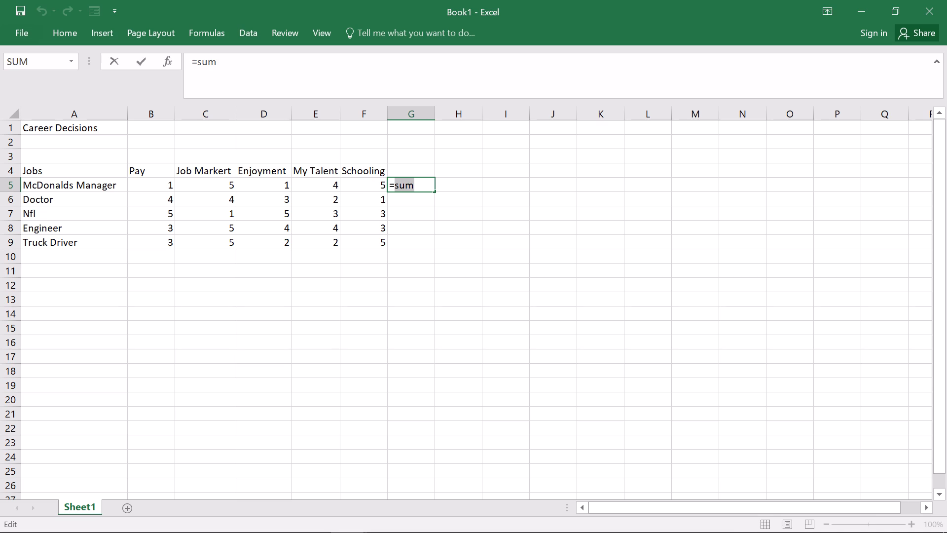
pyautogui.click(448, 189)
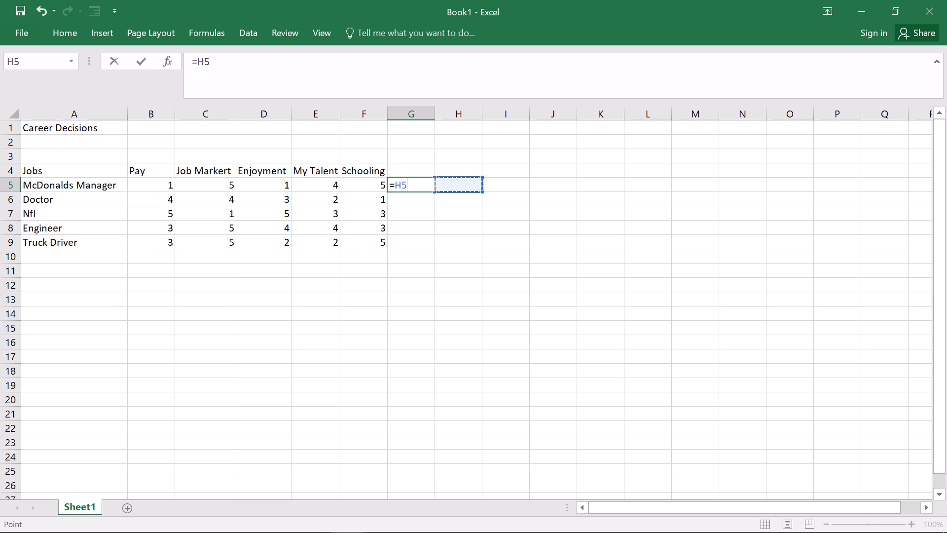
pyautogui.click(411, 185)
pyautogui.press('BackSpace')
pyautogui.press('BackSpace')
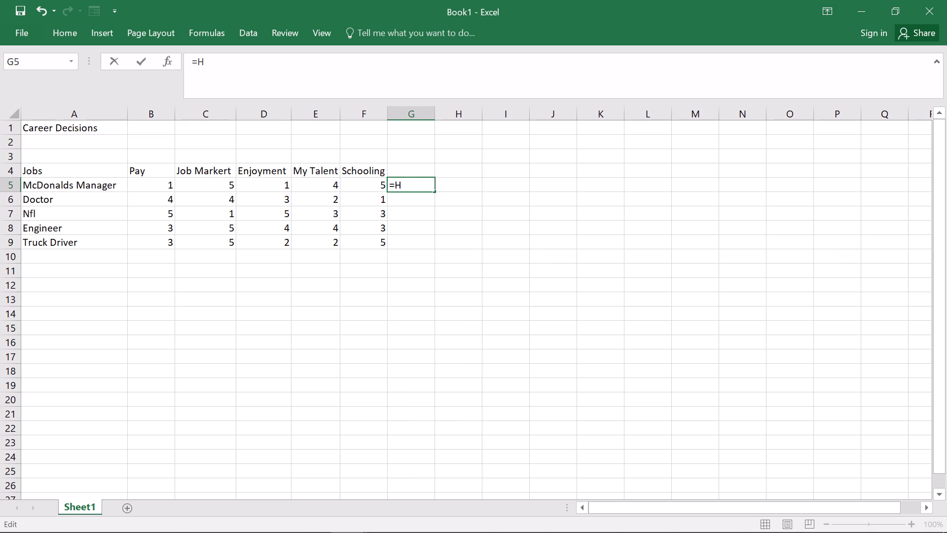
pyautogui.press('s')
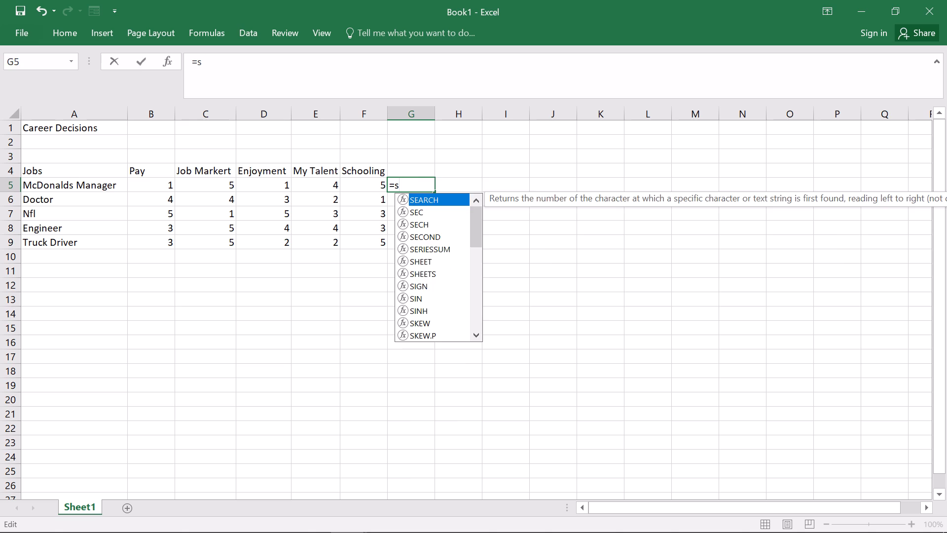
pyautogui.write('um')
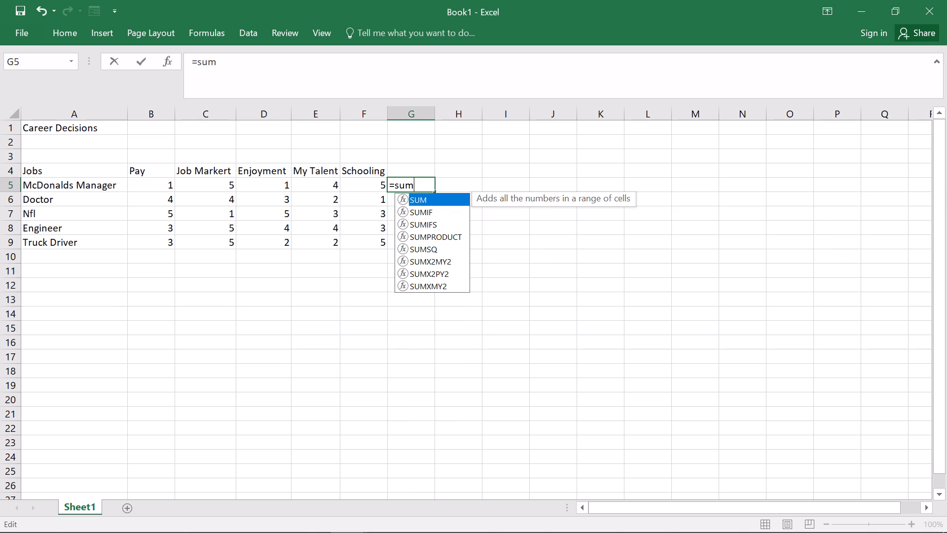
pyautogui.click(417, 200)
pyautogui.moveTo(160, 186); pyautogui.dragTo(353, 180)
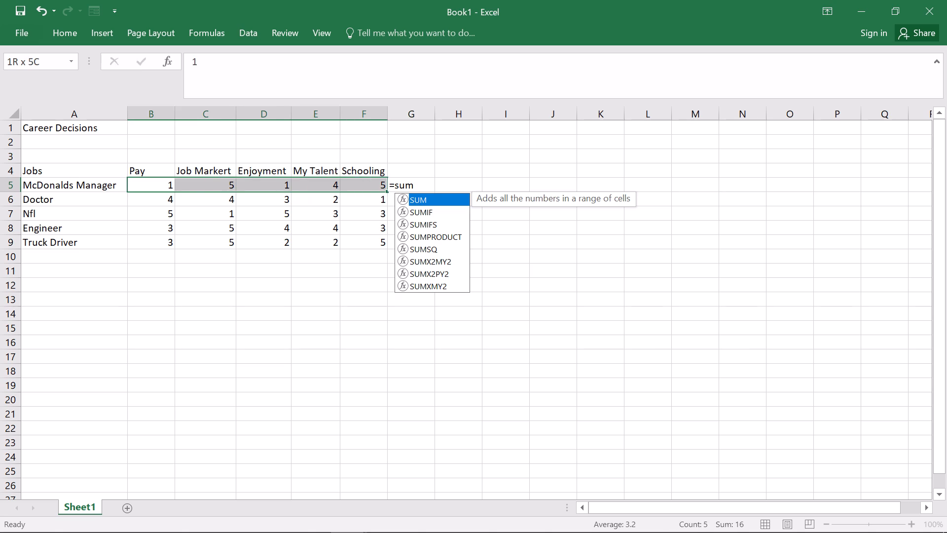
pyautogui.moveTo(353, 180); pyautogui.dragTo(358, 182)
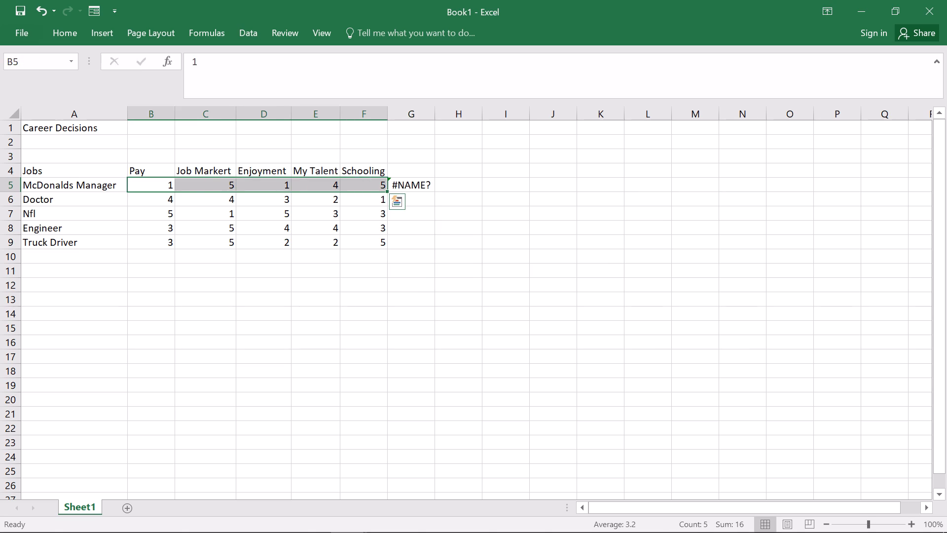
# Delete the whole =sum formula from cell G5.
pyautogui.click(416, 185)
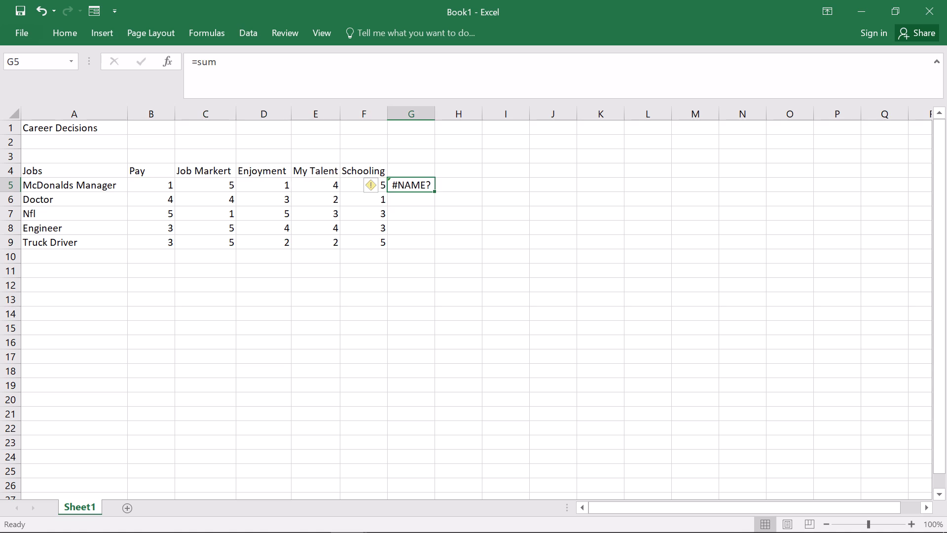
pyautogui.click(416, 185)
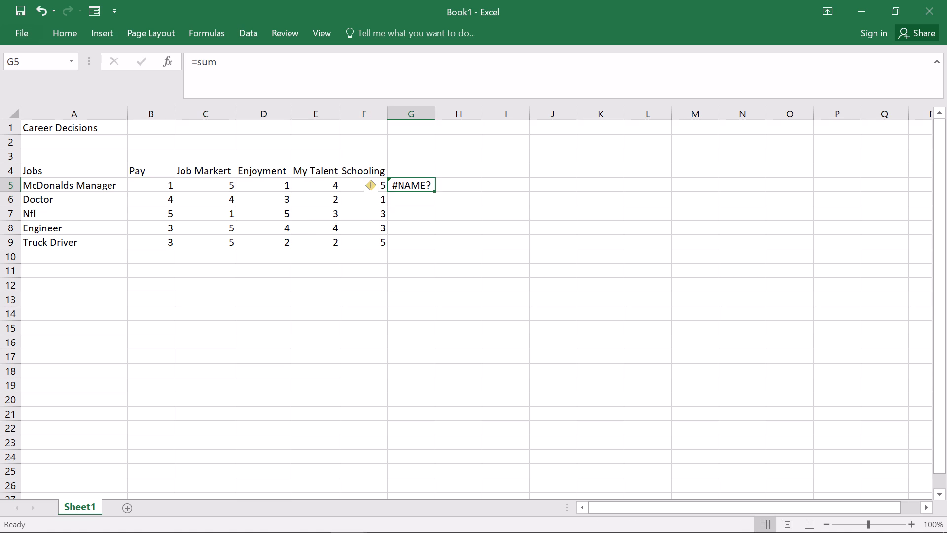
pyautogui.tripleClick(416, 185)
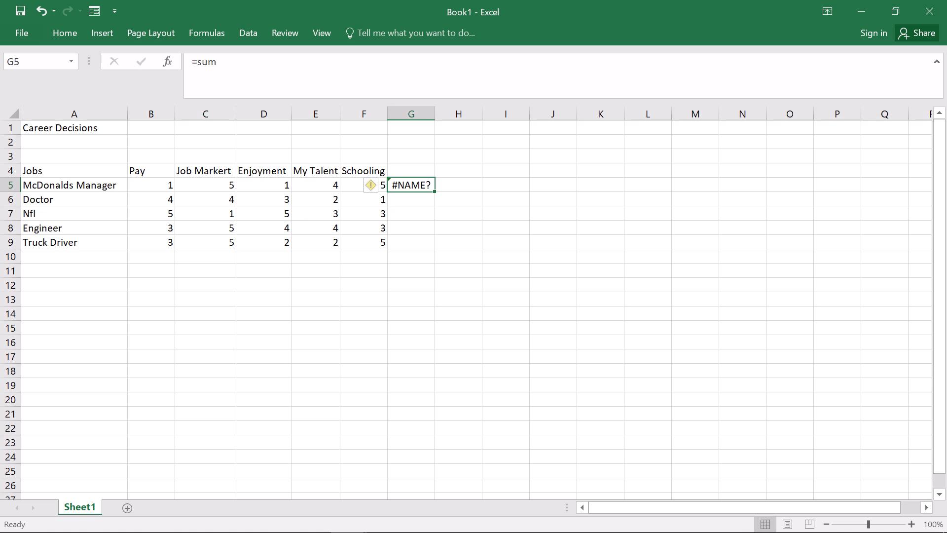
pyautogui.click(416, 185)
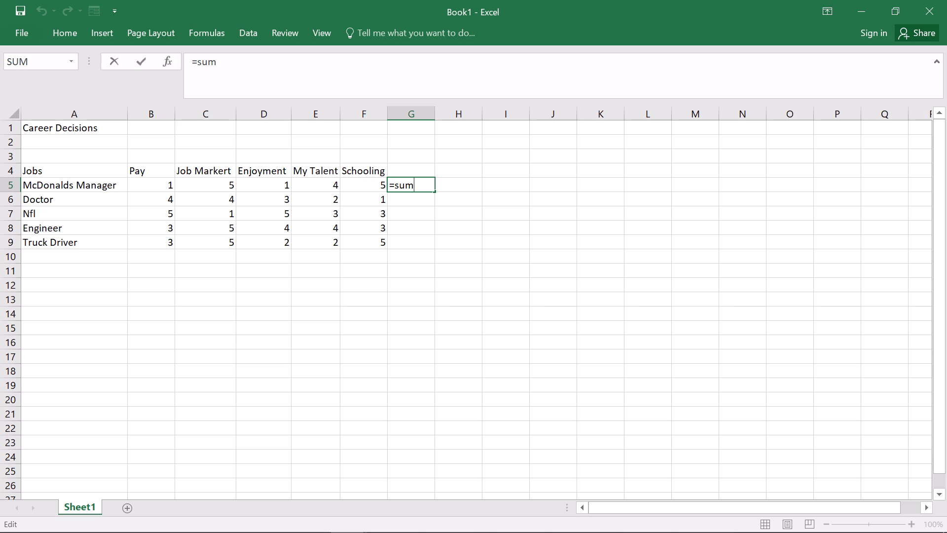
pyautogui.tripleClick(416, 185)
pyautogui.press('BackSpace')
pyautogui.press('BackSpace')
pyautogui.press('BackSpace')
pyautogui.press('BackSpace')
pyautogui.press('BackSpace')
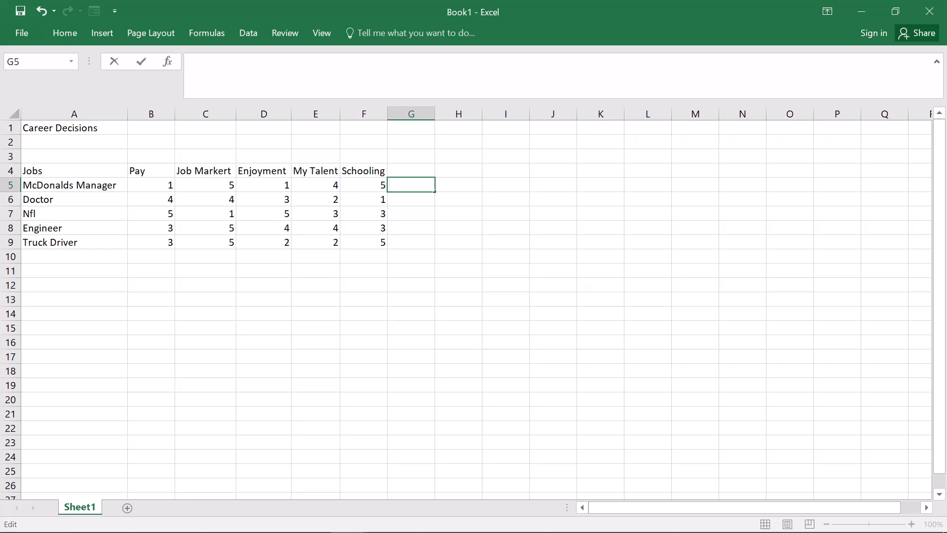
# Total the McDonalds Manager ratings in cell G5 with the formula =sum(B5:F5).
pyautogui.press('=')
pyautogui.write('sum')
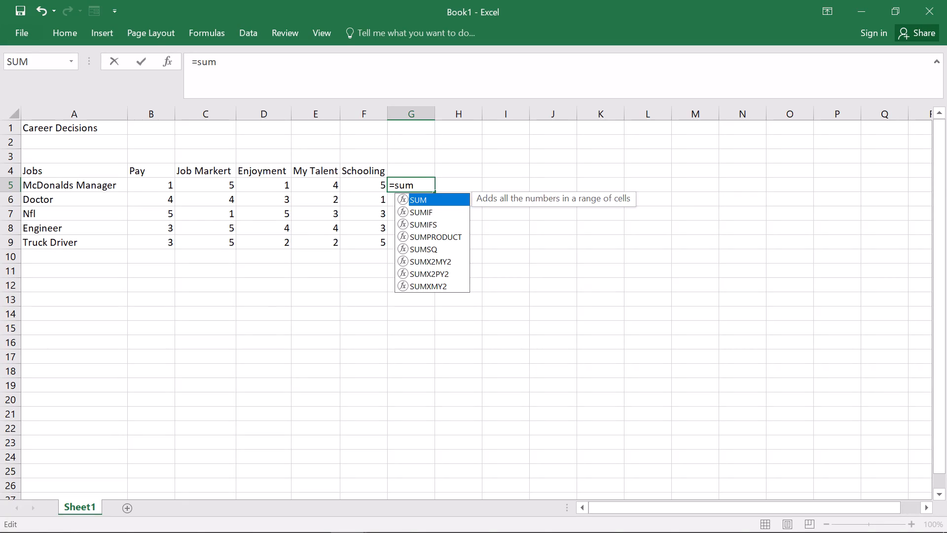
pyautogui.hotkey('shift', '(')
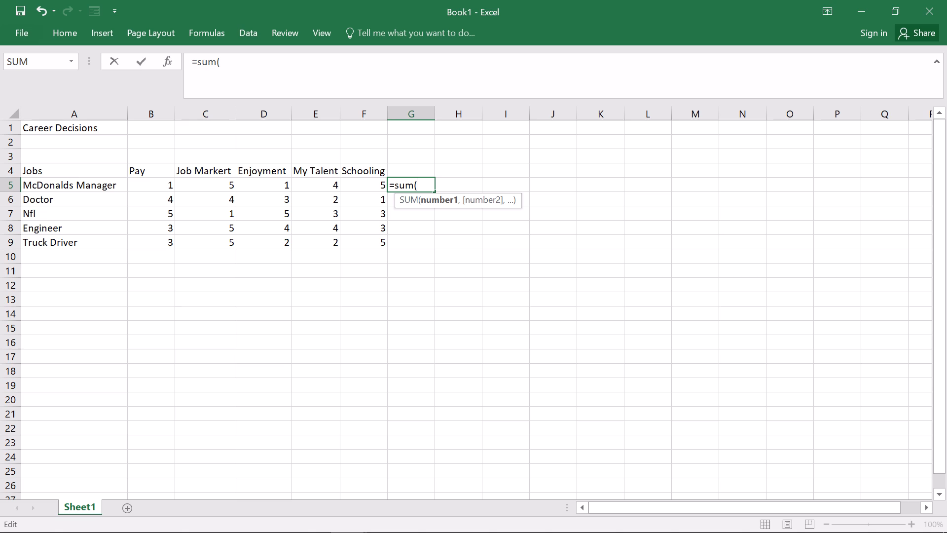
pyautogui.moveTo(160, 190); pyautogui.dragTo(220, 187)
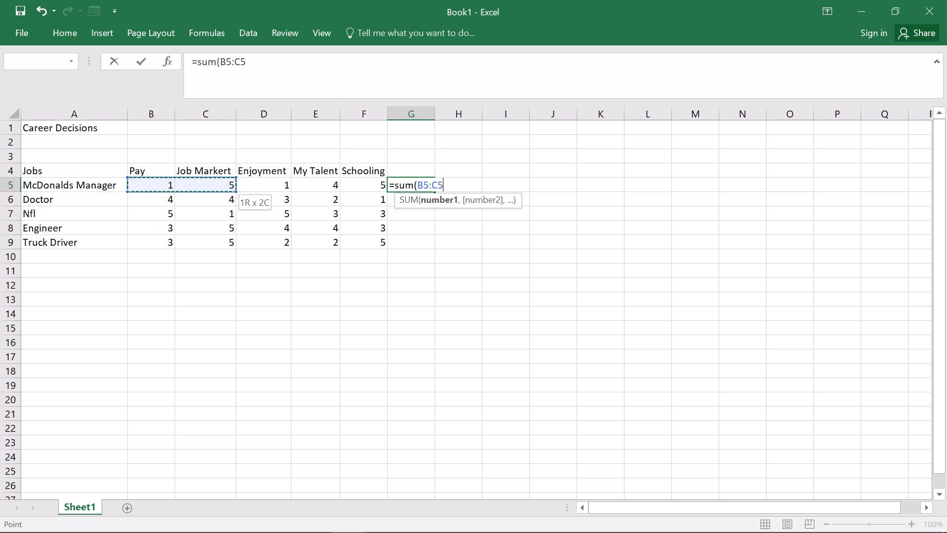
pyautogui.moveTo(220, 187); pyautogui.dragTo(373, 192)
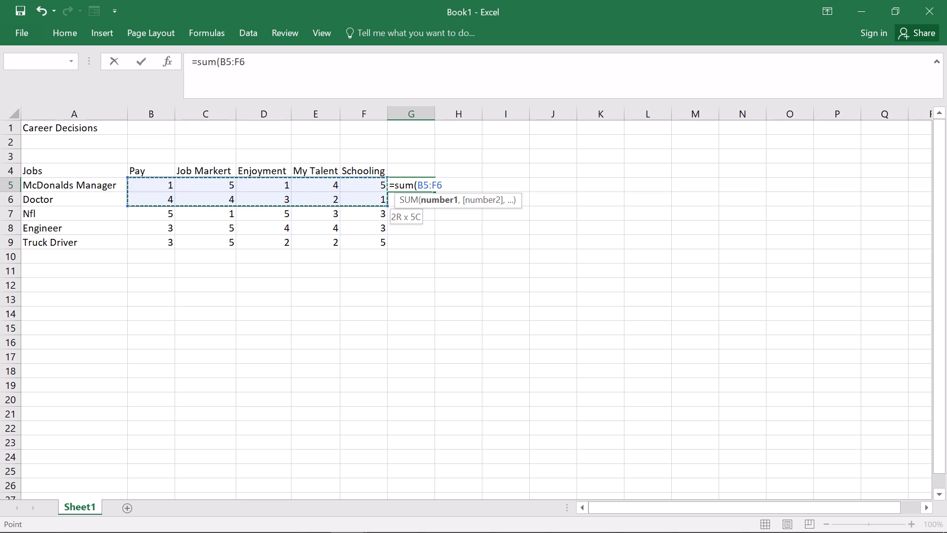
pyautogui.moveTo(373, 192); pyautogui.dragTo(373, 188)
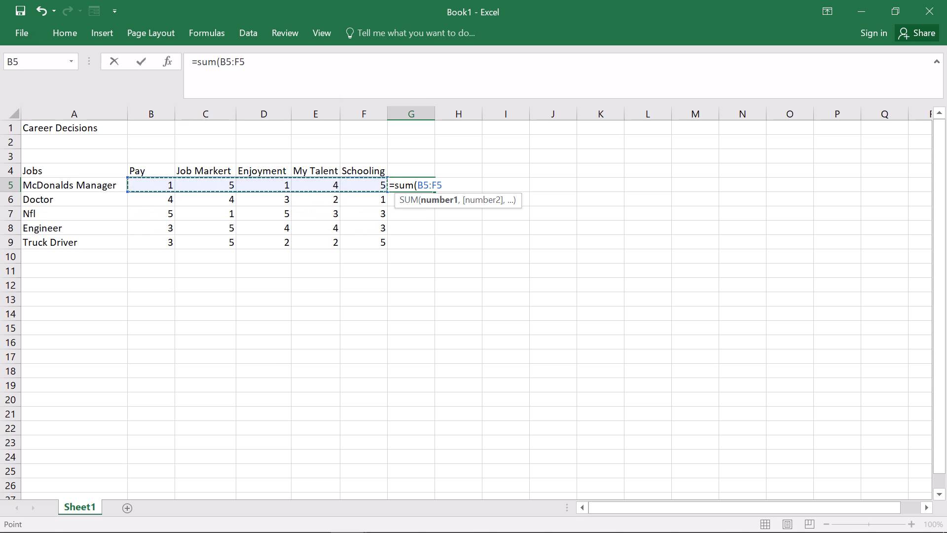
pyautogui.hotkey('shift', ')')
pyautogui.press('Return')
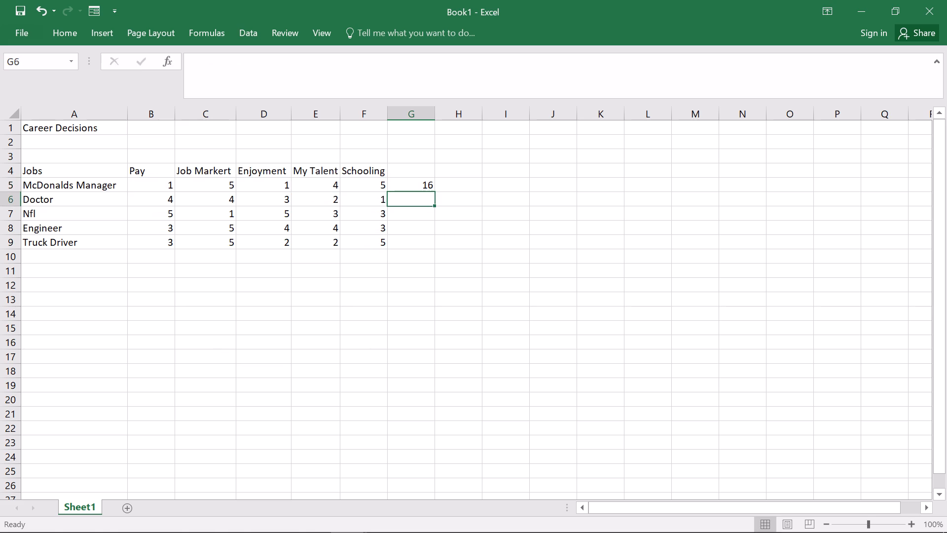
# Fill the sum formula from G5 down through G9 to total the ratings of the other four jobs.
pyautogui.click(428, 183)
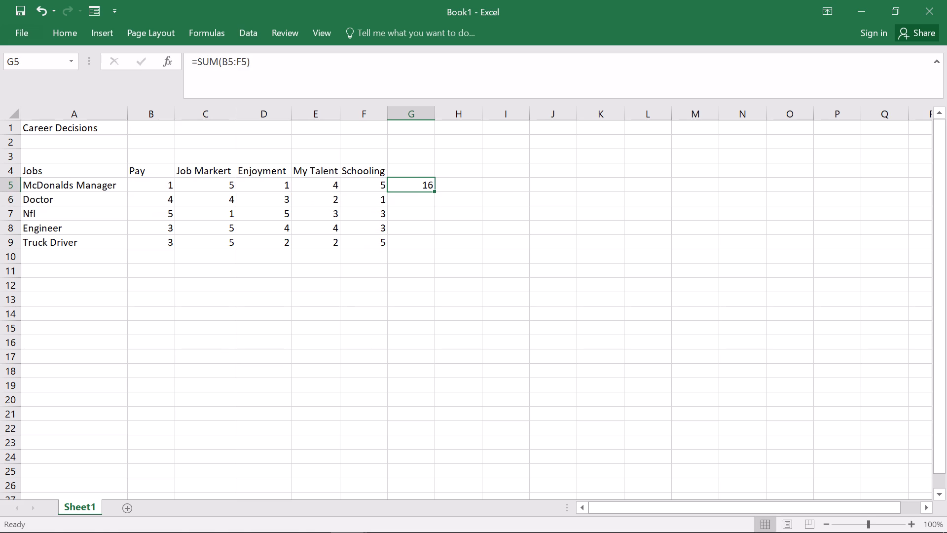
pyautogui.moveTo(434, 192); pyautogui.dragTo(433, 247)
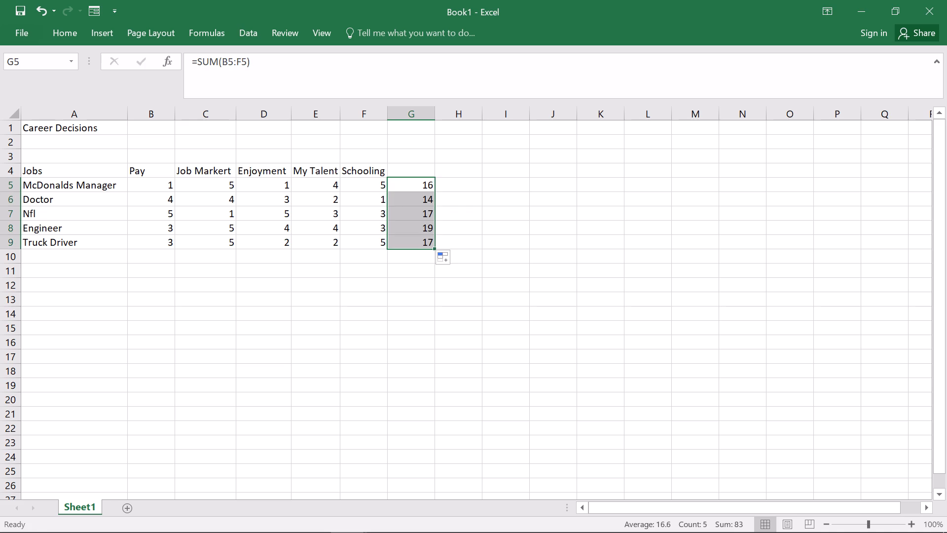
pyautogui.click(433, 247)
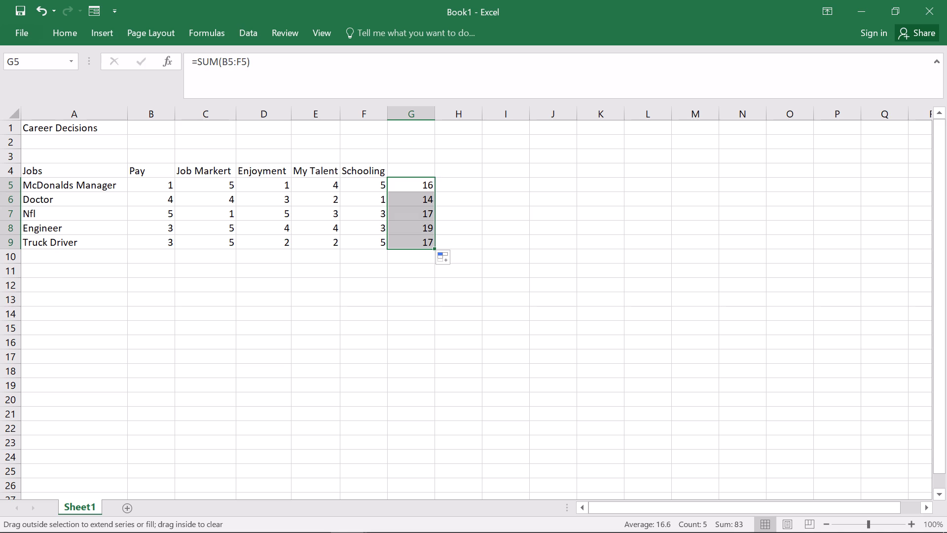
pyautogui.click(433, 247)
pyautogui.click(507, 234)
# Examine the Engineer total in column G and the five criteria headings in row 4, from Pay to Schooling.
pyautogui.click(509, 185)
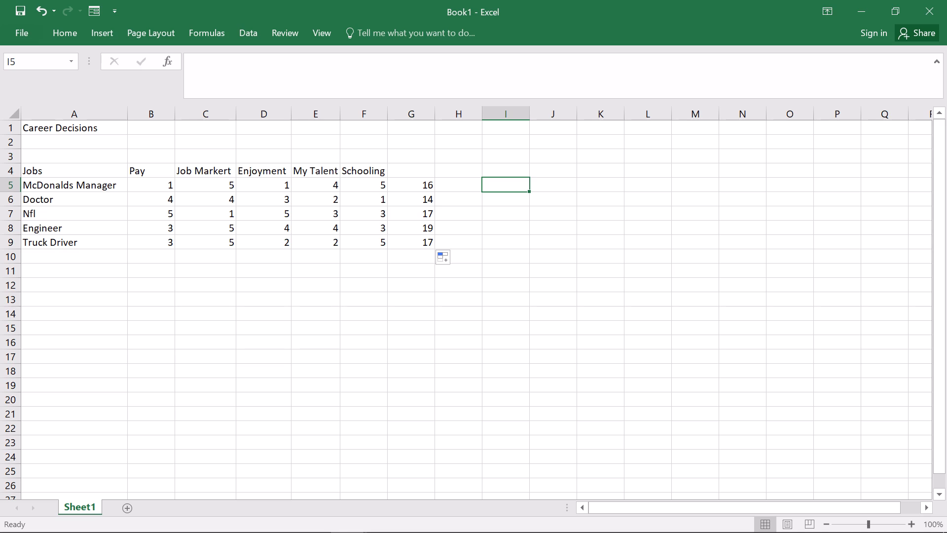
pyautogui.click(475, 166)
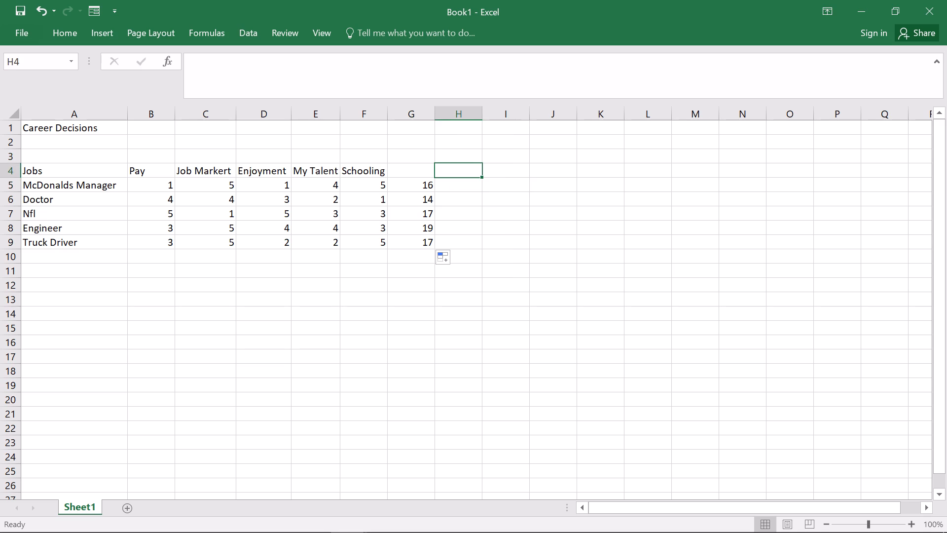
pyautogui.click(495, 179)
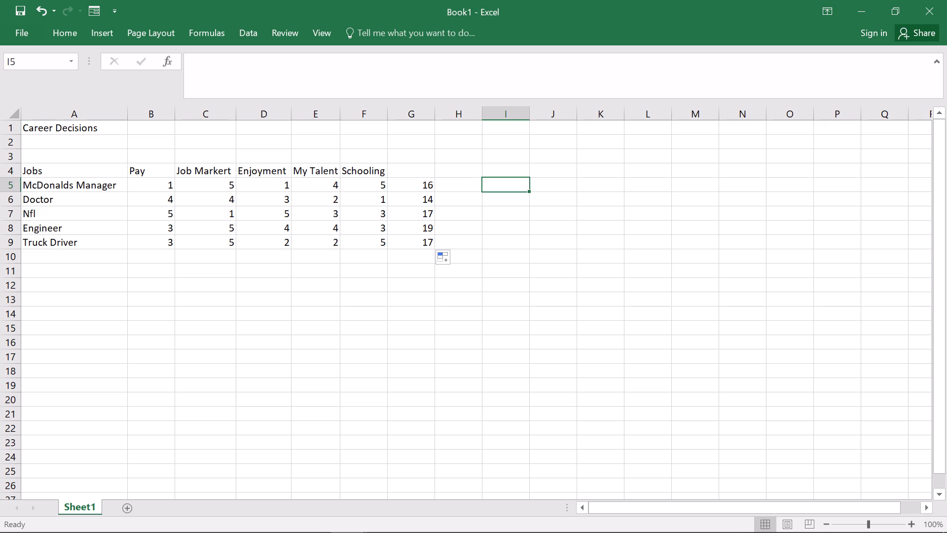
pyautogui.click(506, 228)
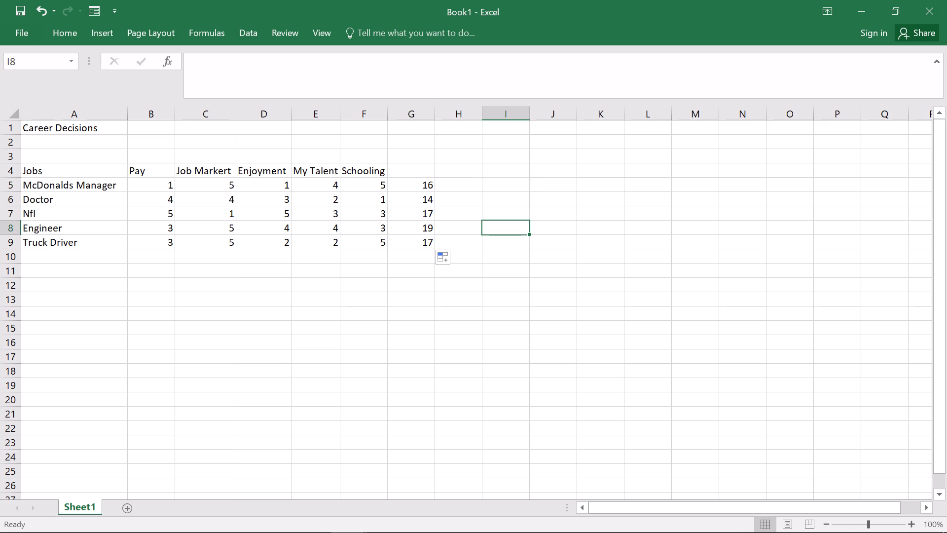
pyautogui.click(430, 232)
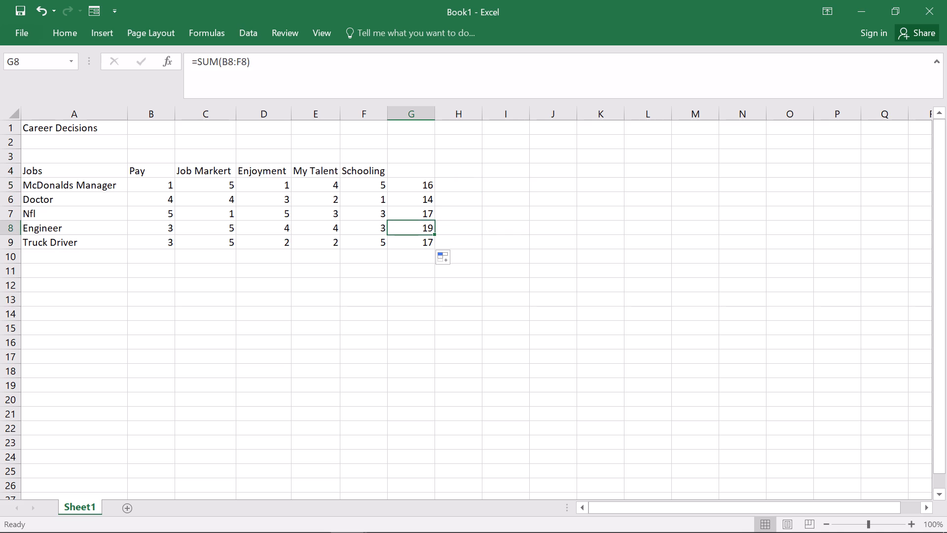
pyautogui.tripleClick(430, 232)
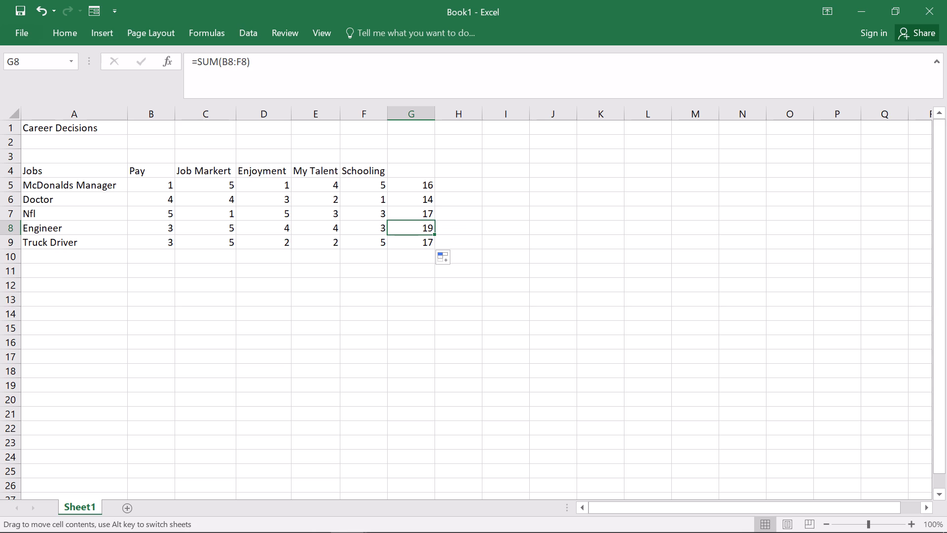
pyautogui.click(157, 170)
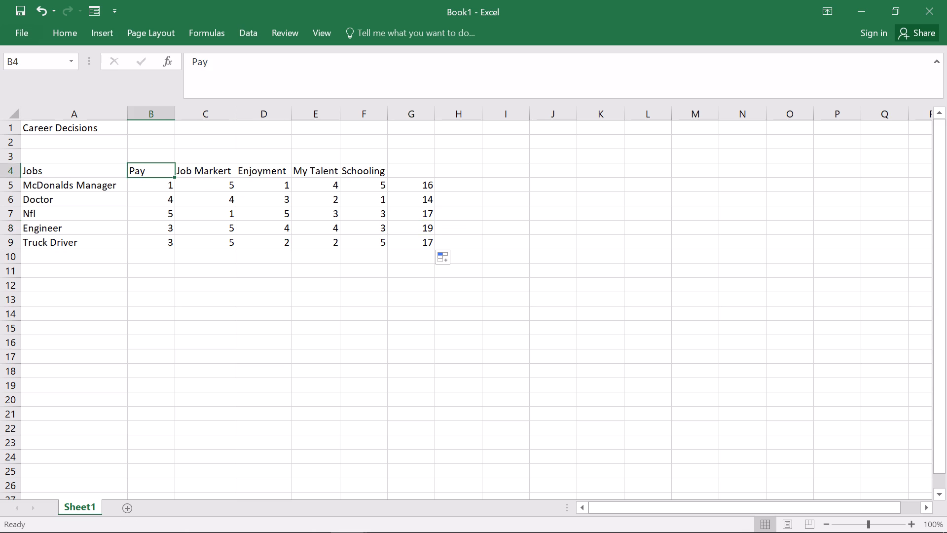
pyautogui.click(201, 171)
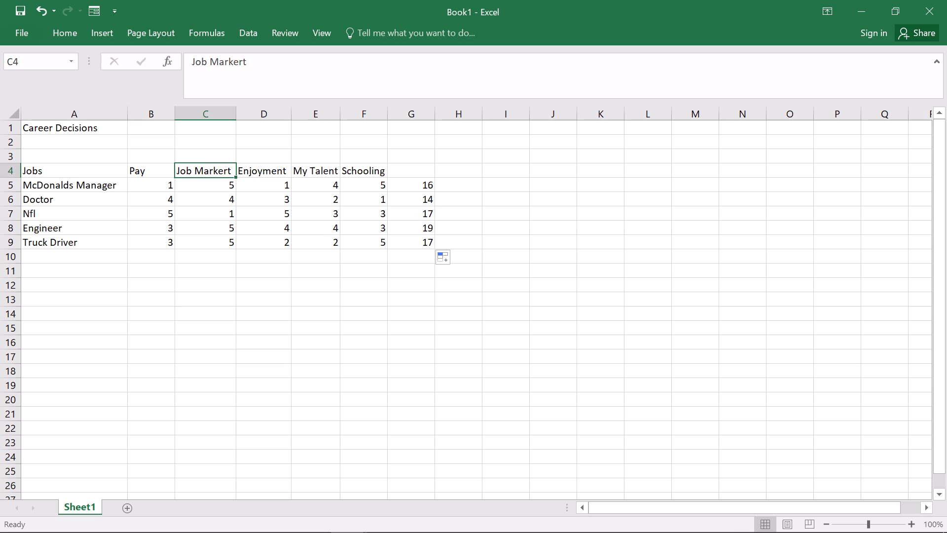
pyautogui.click(264, 174)
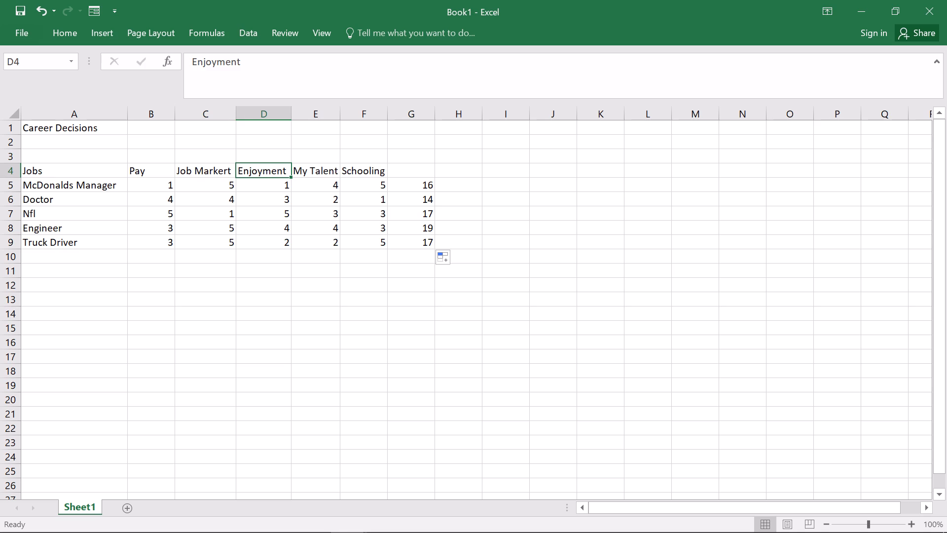
pyautogui.click(310, 176)
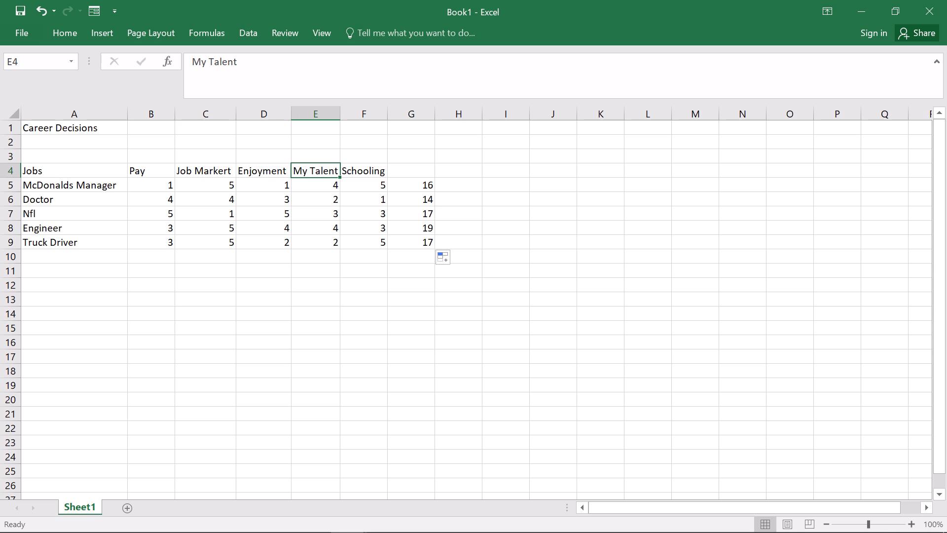
pyautogui.click(358, 176)
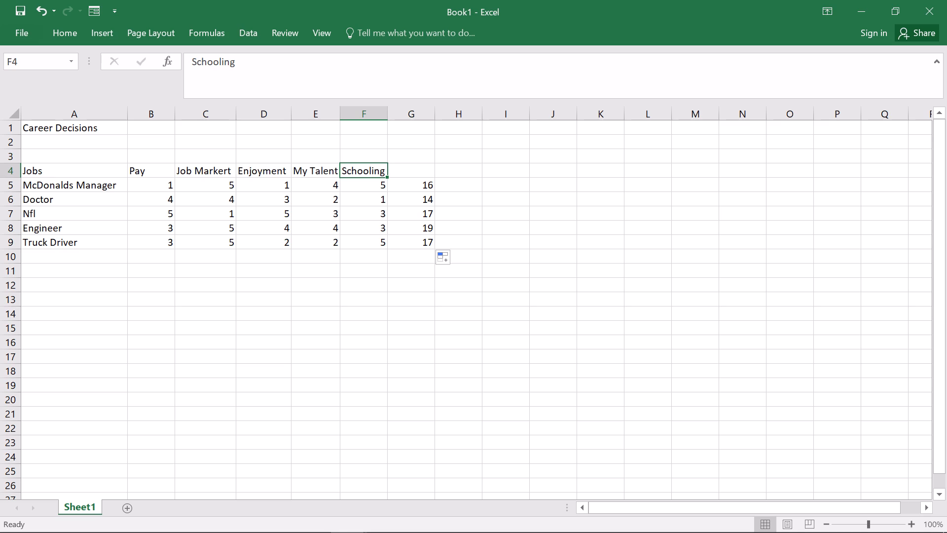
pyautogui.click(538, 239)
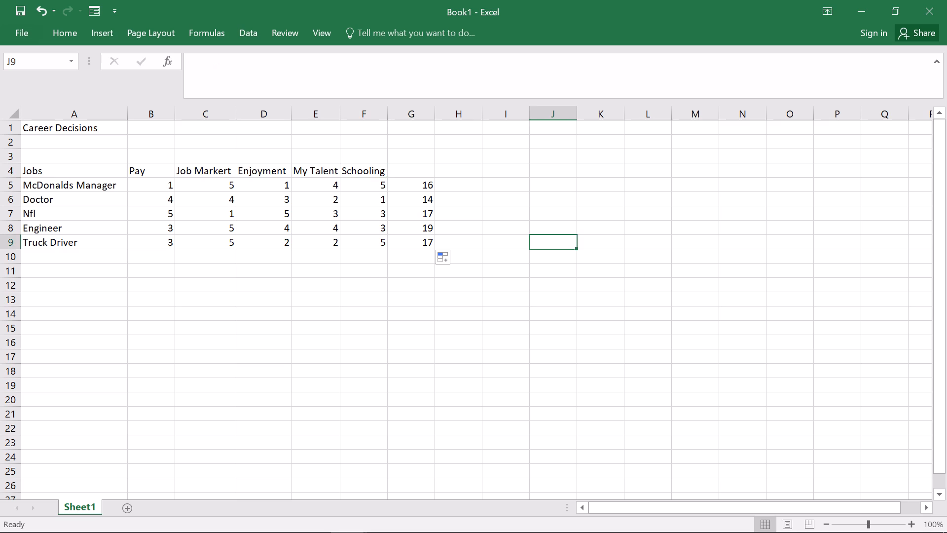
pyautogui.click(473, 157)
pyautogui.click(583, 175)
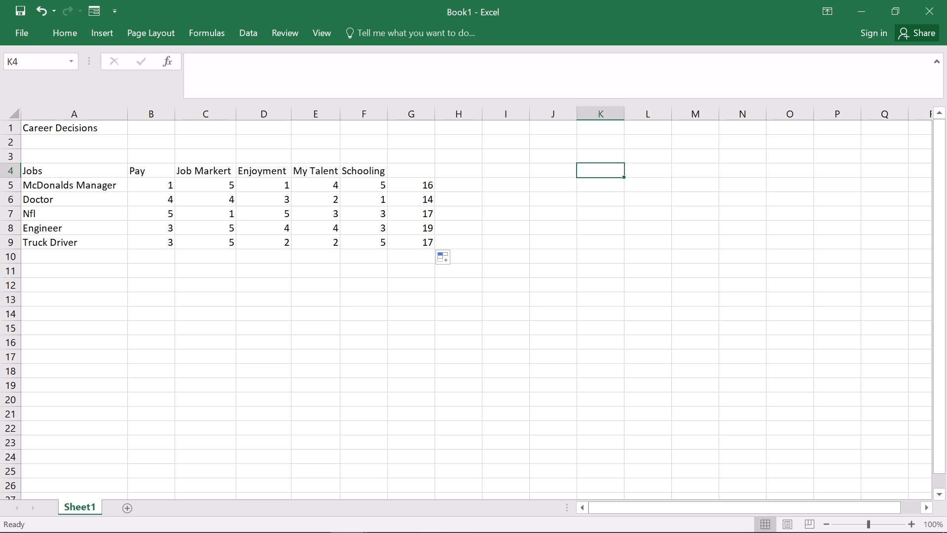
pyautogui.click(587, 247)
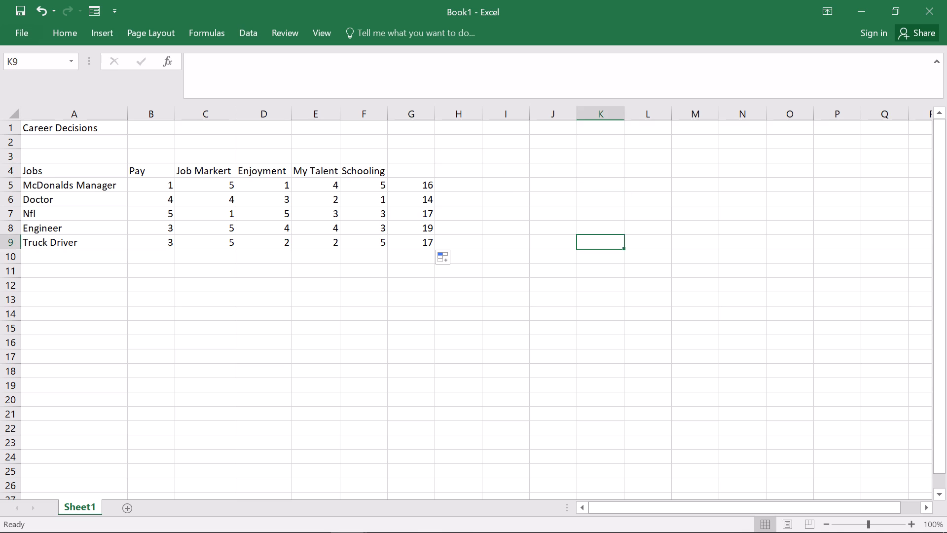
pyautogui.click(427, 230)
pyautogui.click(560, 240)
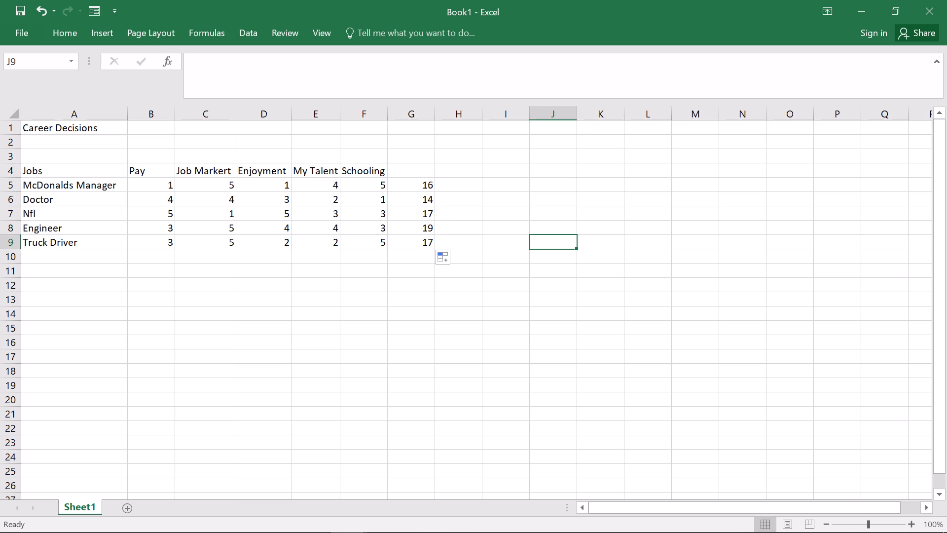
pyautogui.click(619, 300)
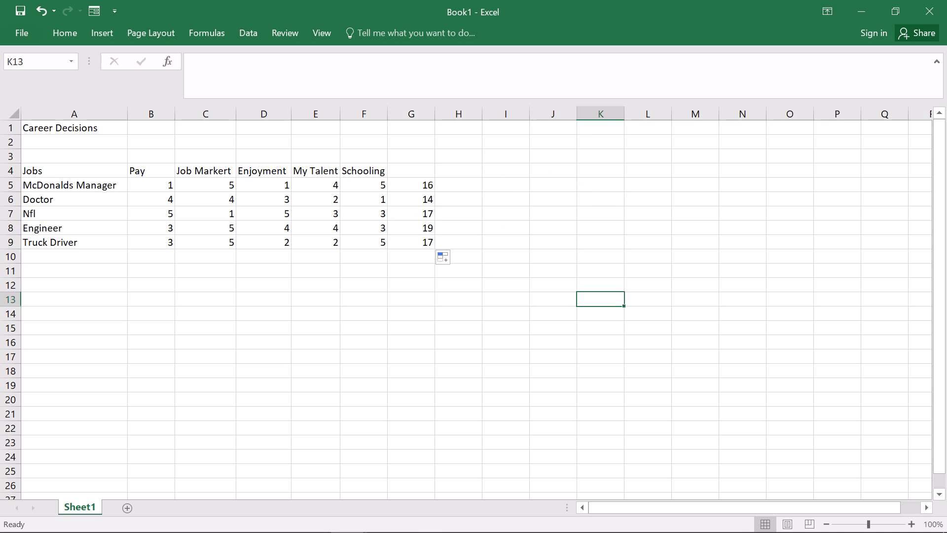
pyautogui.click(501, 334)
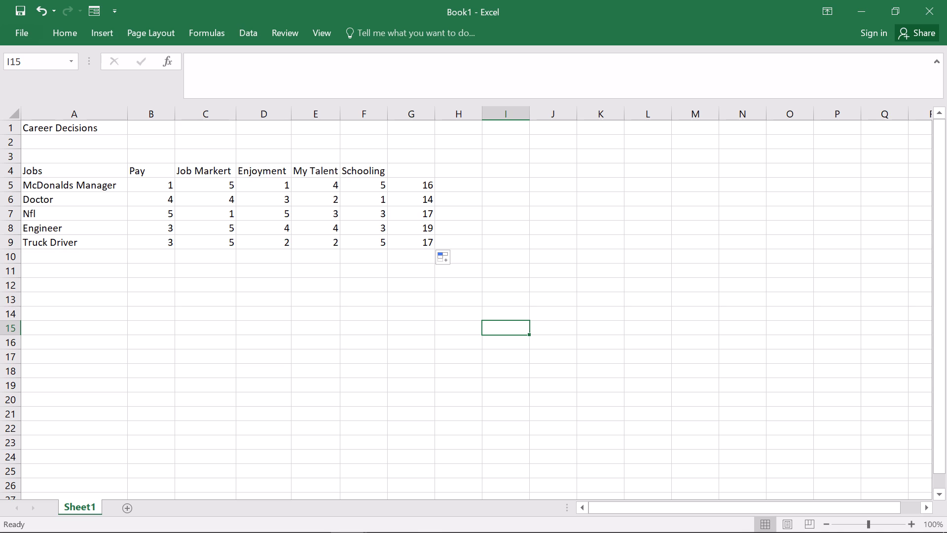
# Review the job totals in column G and the criteria headings from Job Markert to Schooling in row 4 again.
pyautogui.click(381, 178)
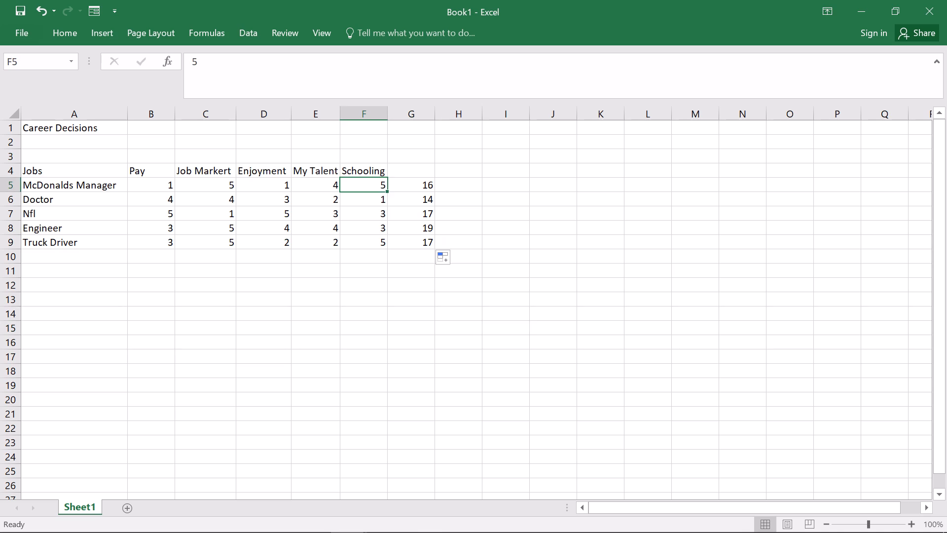
pyautogui.click(425, 194)
pyautogui.click(431, 226)
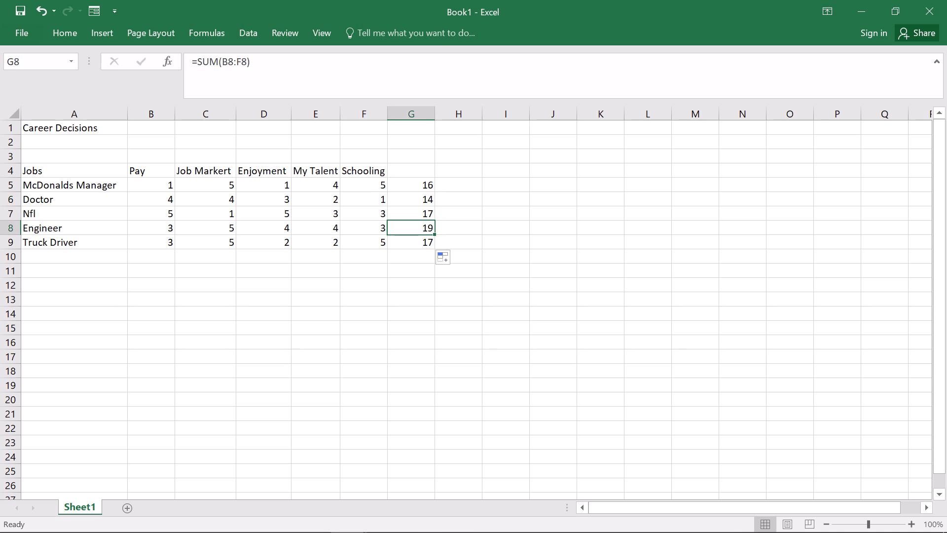
pyautogui.click(209, 166)
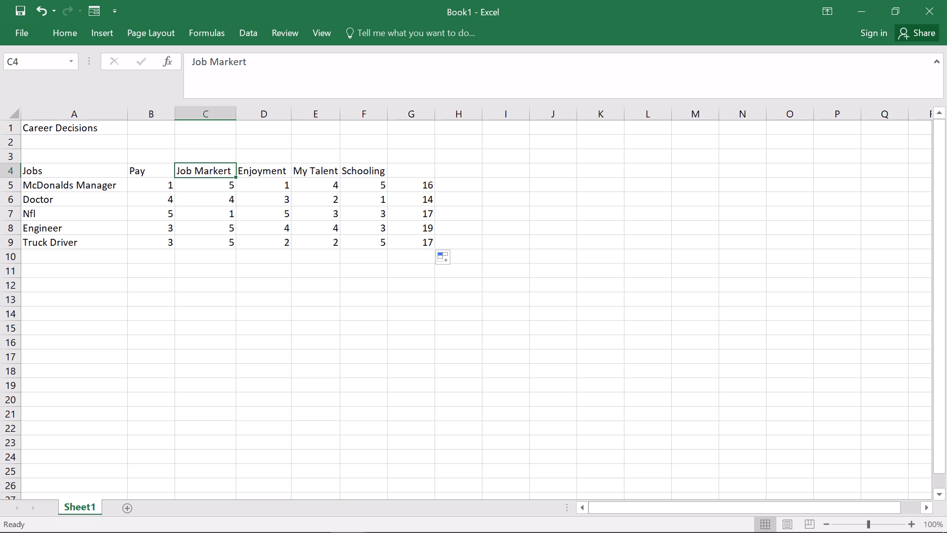
pyautogui.click(526, 151)
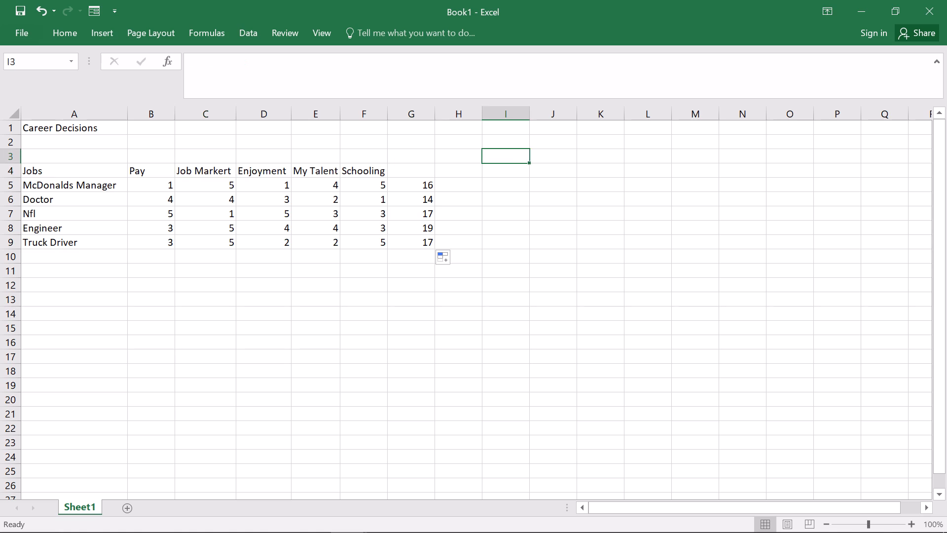
pyautogui.click(526, 194)
pyautogui.click(494, 298)
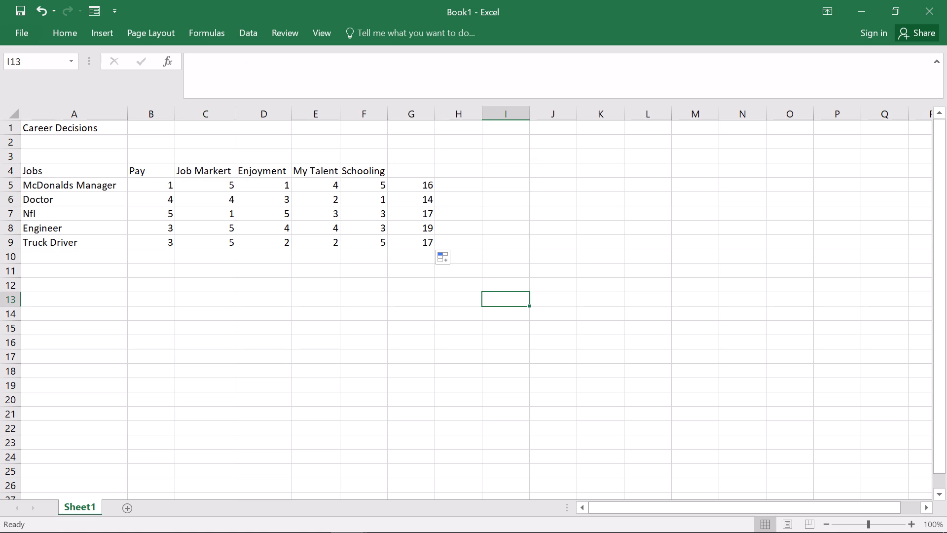
pyautogui.click(200, 170)
pyautogui.click(268, 176)
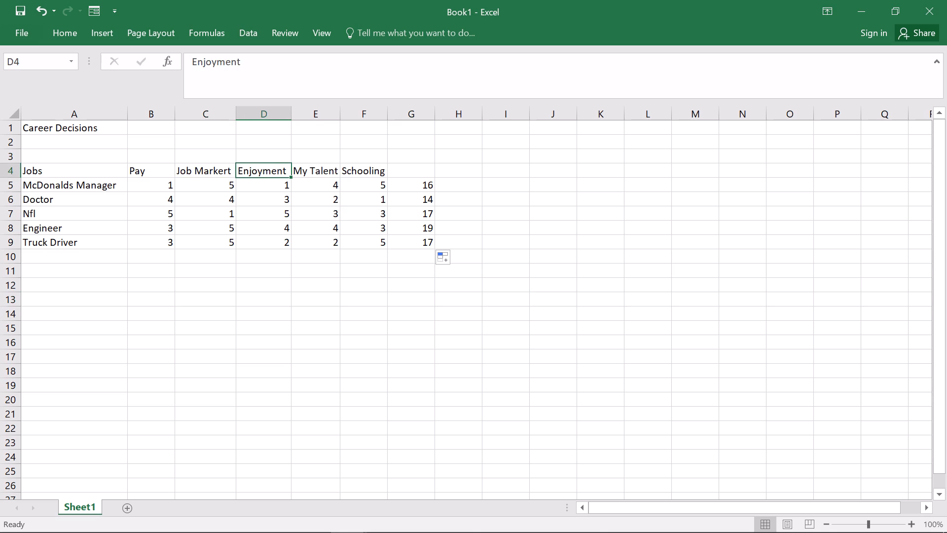
pyautogui.click(319, 171)
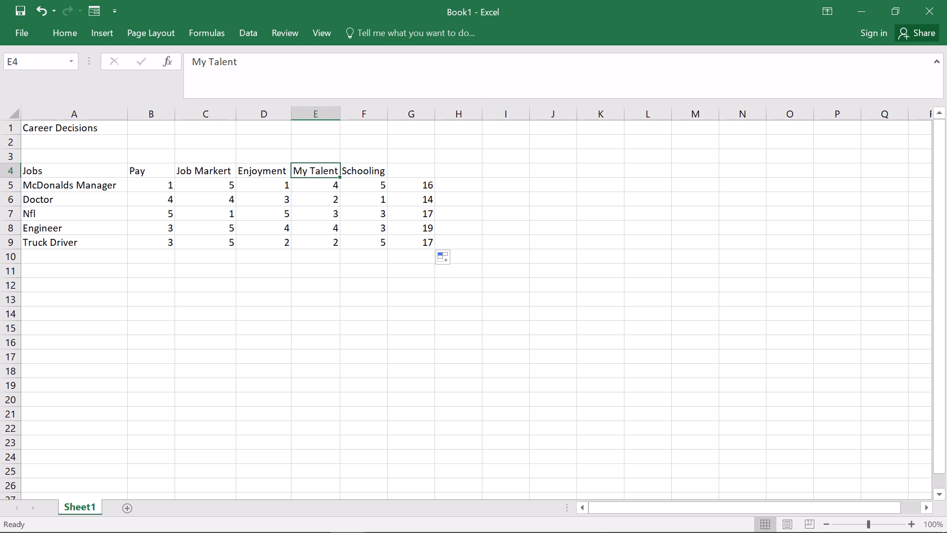
pyautogui.click(363, 176)
pyautogui.click(418, 176)
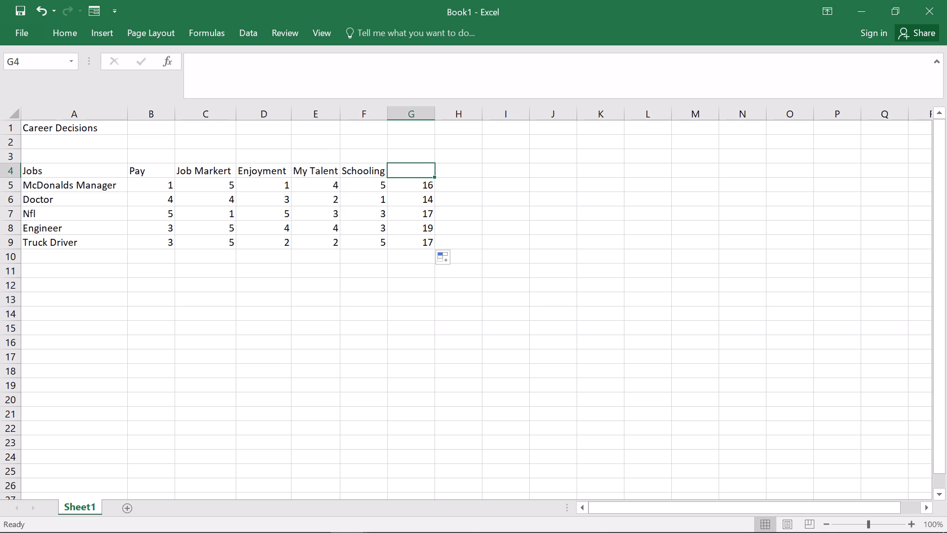
pyautogui.click(474, 176)
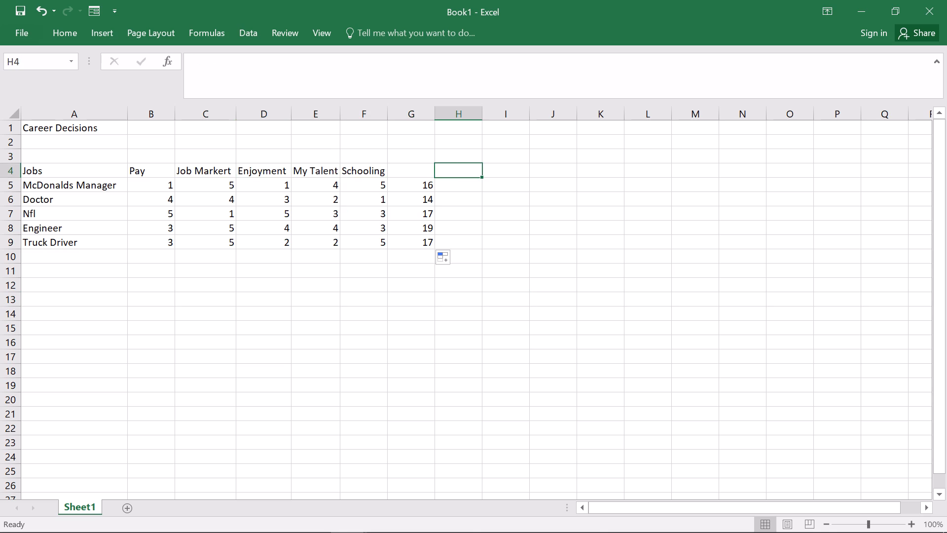
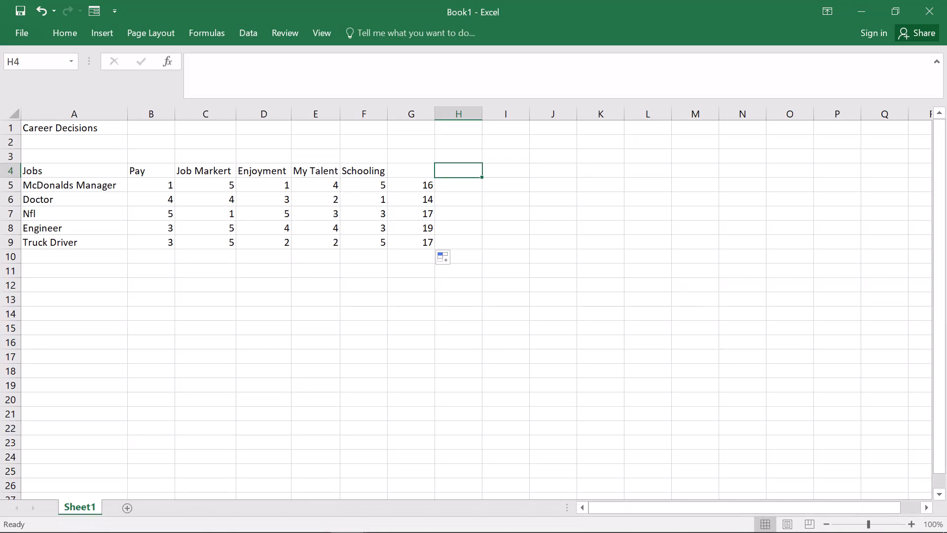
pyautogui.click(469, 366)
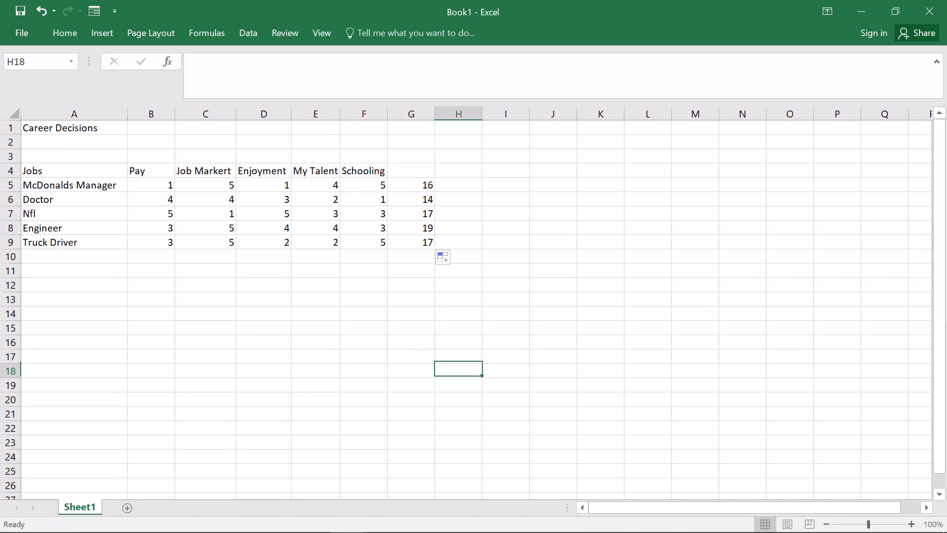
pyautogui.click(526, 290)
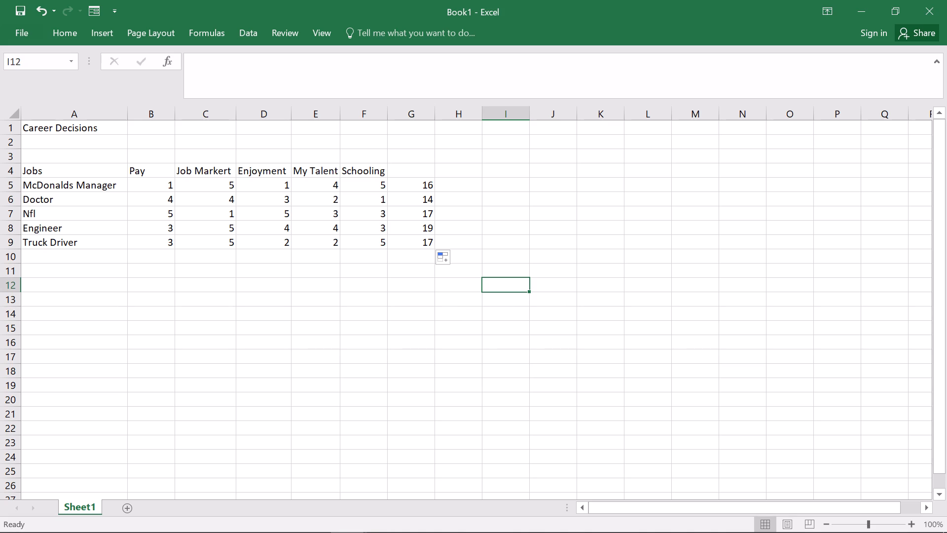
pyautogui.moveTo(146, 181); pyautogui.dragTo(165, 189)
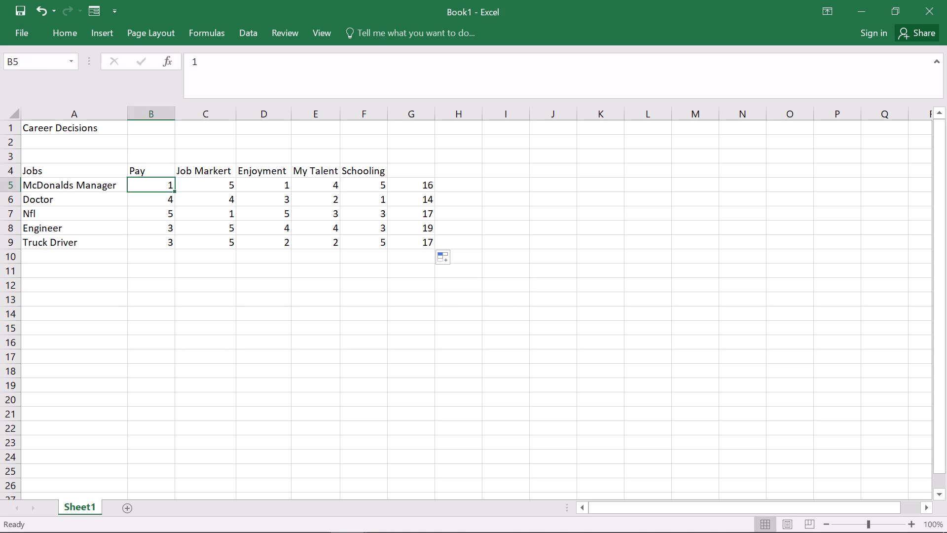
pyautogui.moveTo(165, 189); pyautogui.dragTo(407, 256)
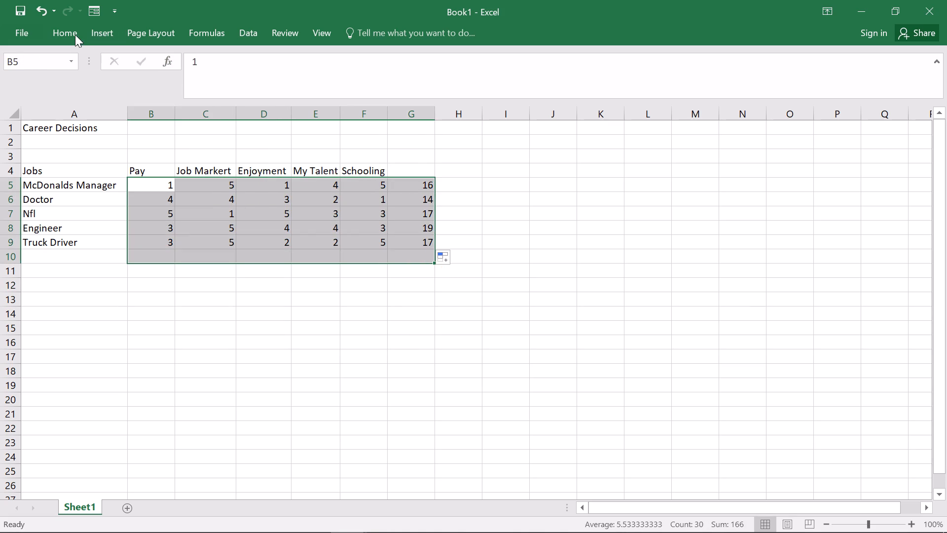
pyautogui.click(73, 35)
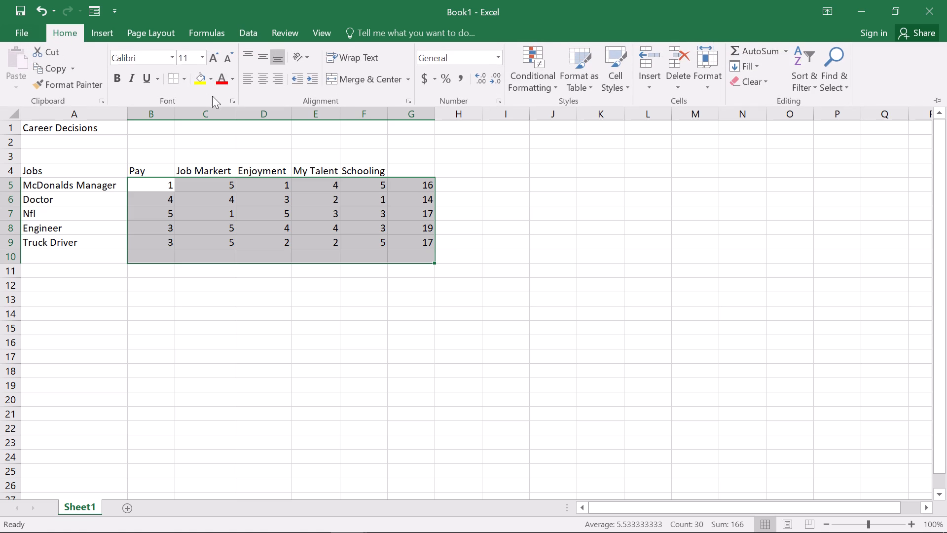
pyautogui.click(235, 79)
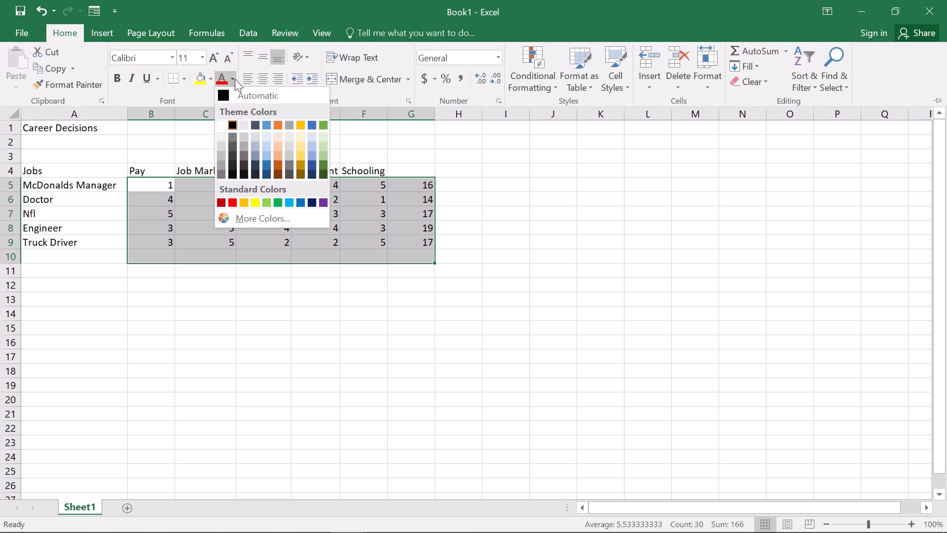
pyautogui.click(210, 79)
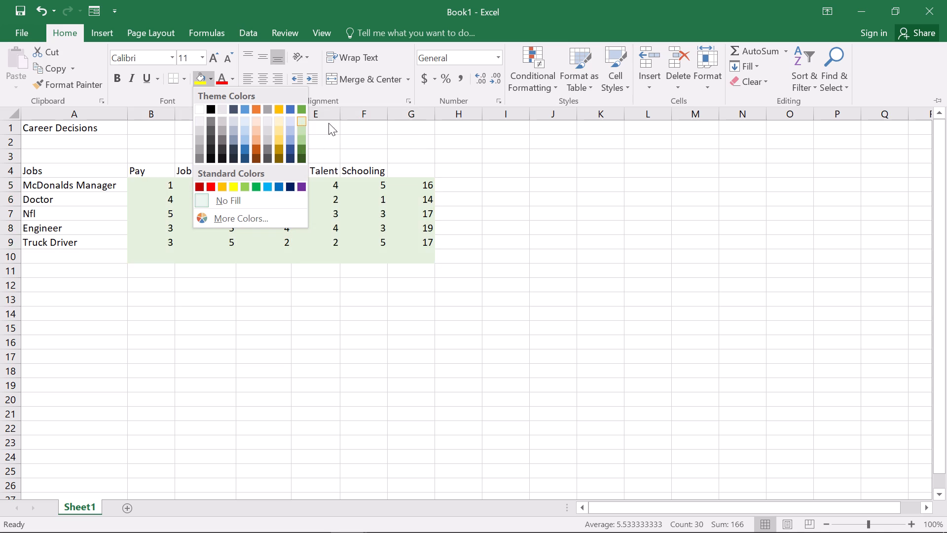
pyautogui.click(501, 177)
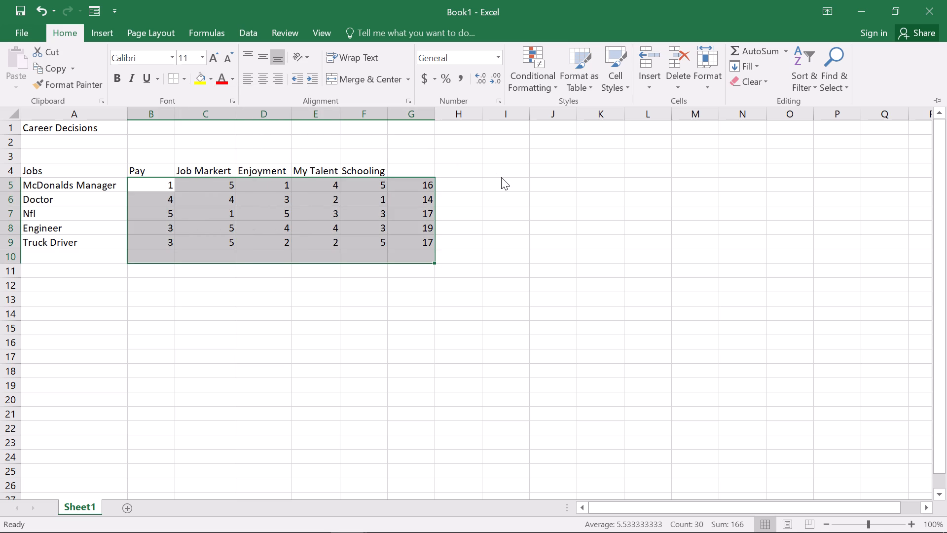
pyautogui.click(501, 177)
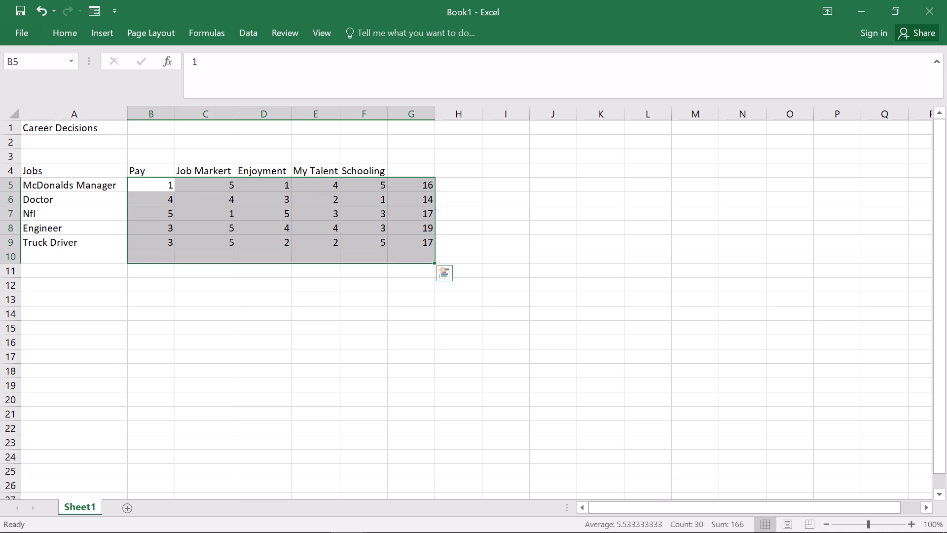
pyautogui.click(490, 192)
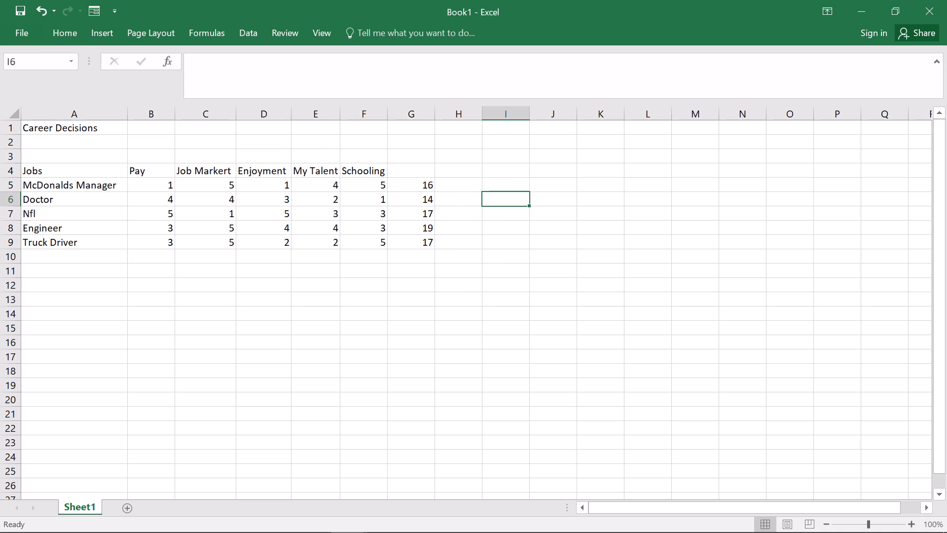
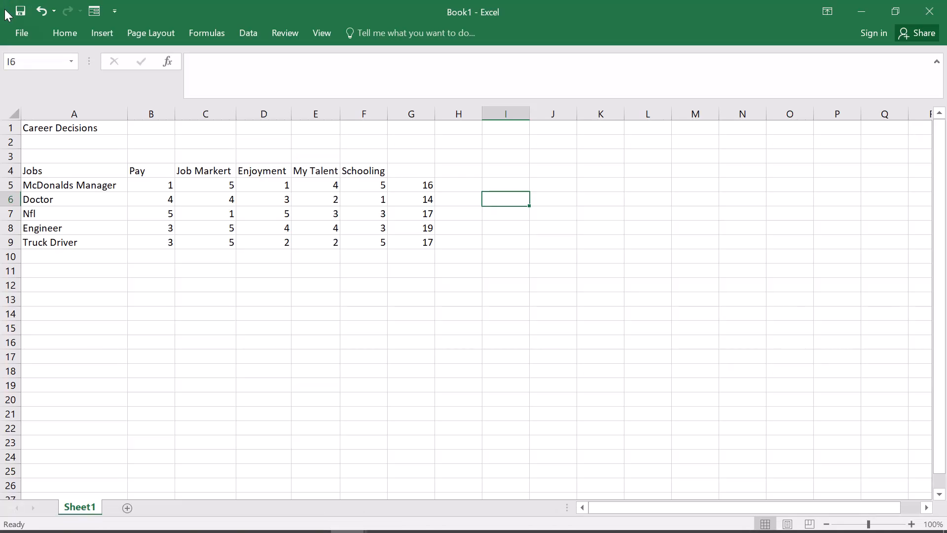
# Save the workbook in the Documents folder as an Excel Workbook named "Career Decision making".
pyautogui.click(17, 10)
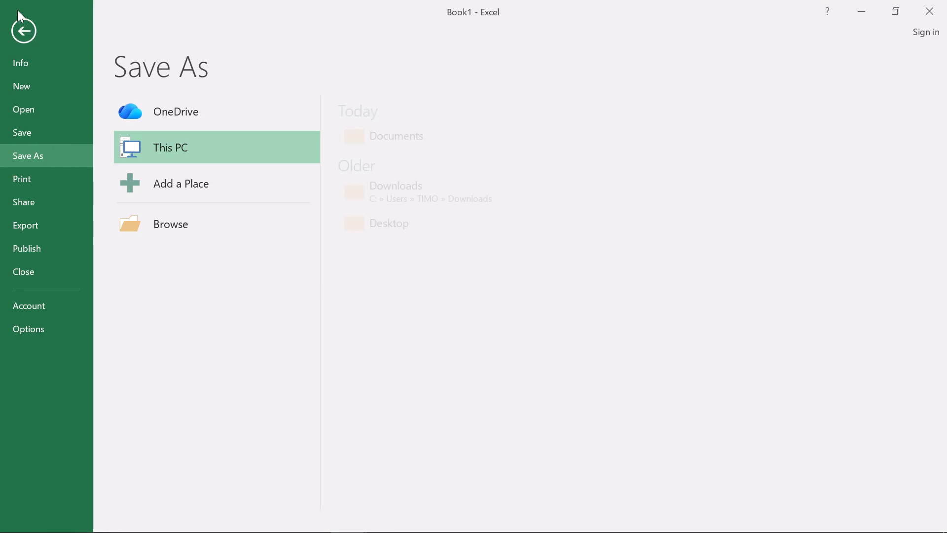
pyautogui.click(36, 128)
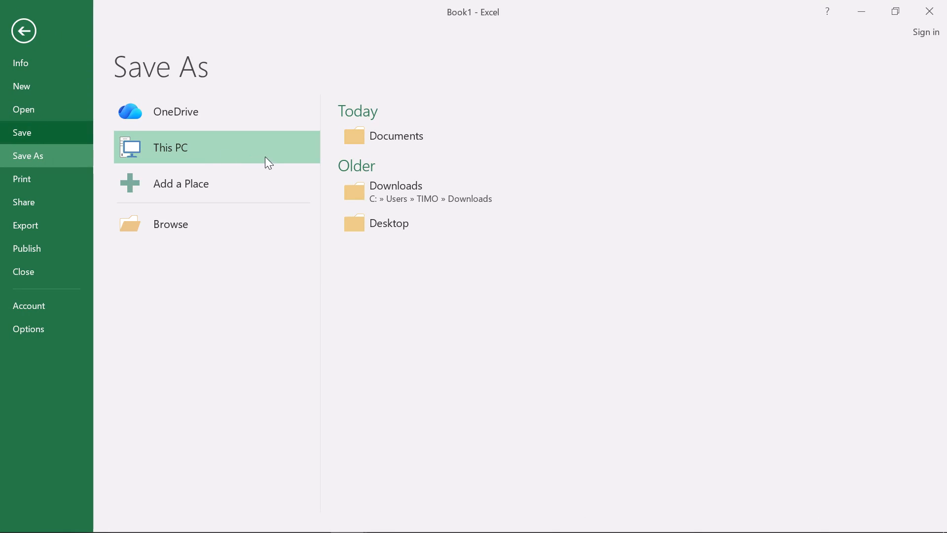
pyautogui.click(391, 142)
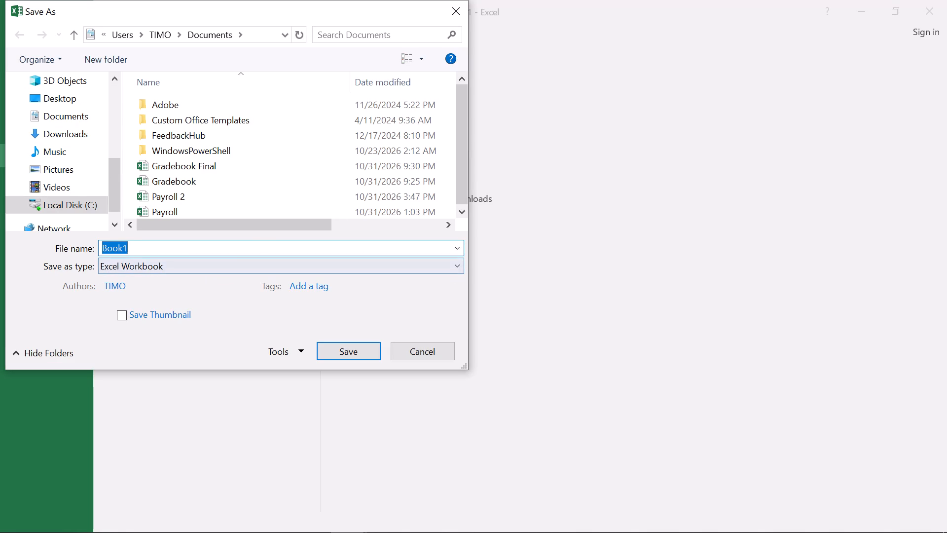
pyautogui.press('c')
pyautogui.press('a')
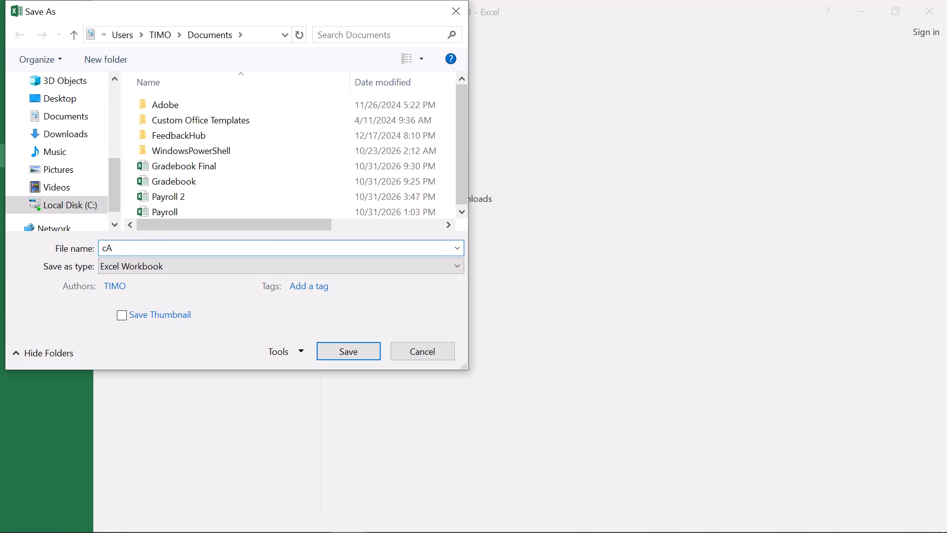
pyautogui.press('BackSpace')
pyautogui.press('BackSpace')
pyautogui.press('c')
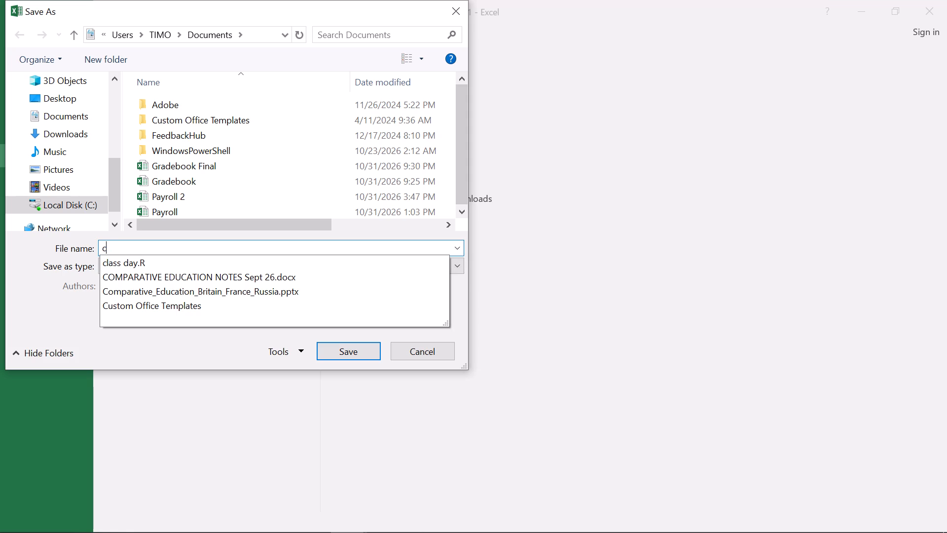
pyautogui.press('BackSpace')
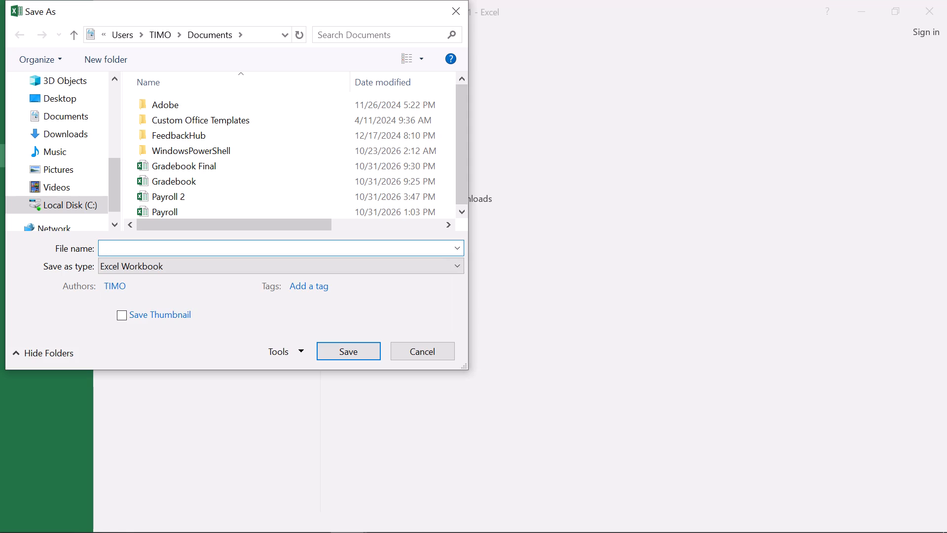
pyautogui.press('c')
pyautogui.write('aree')
pyautogui.write('r')
pyautogui.press('space')
pyautogui.press('d')
pyautogui.write('ec')
pyautogui.write('ision making')
pyautogui.click(347, 345)
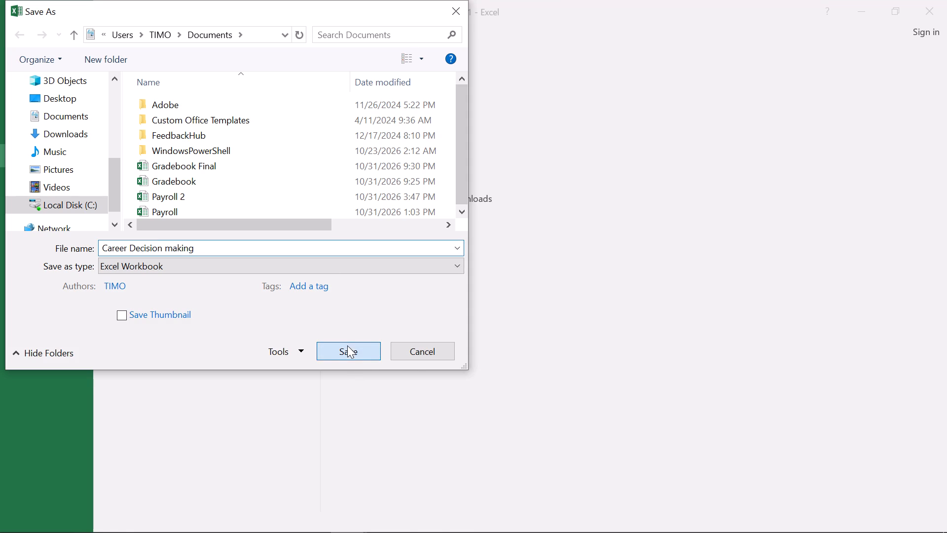